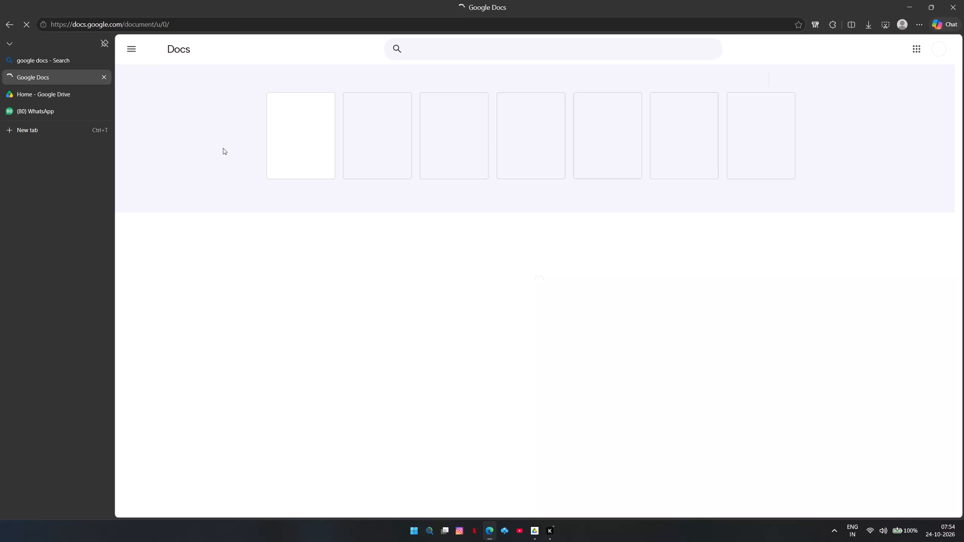
Switch from Google Docs to Google Sheets and open the Kollabworks spreadsheet.
left_click(137, 52)
left_click(159, 97)
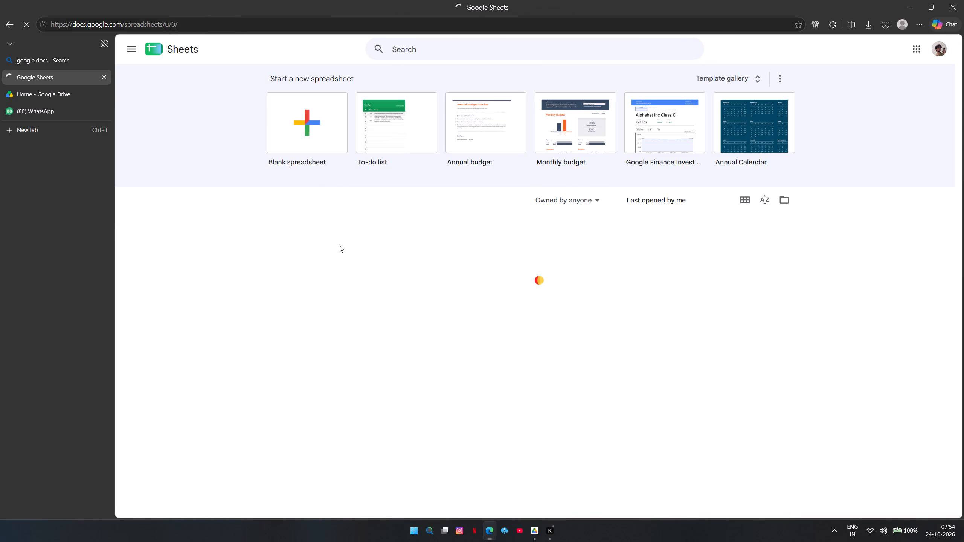
left_click(329, 236)
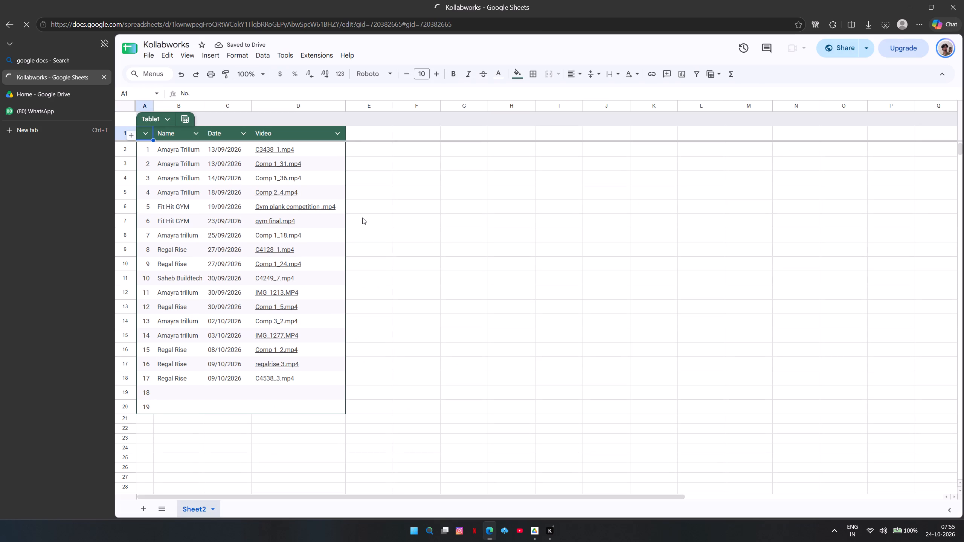
Clear the numbers 18 and 19 from the two empty rows at the end of the Sheet2 table.
left_click(274, 380)
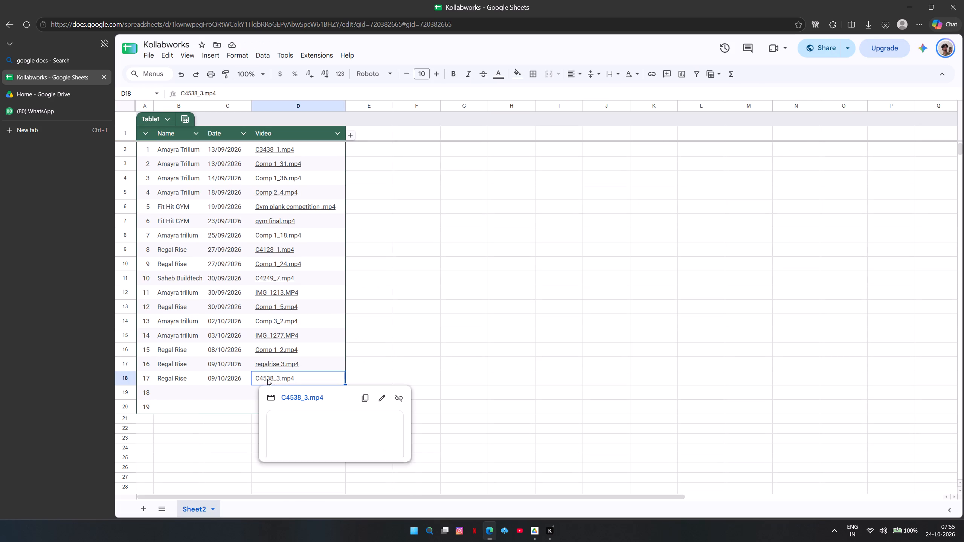
left_click(154, 393)
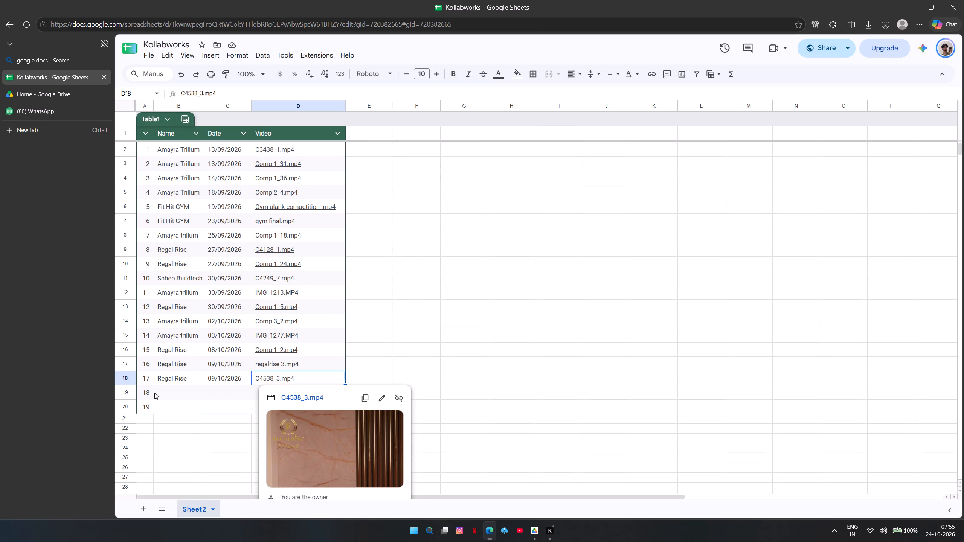
left_click(144, 392)
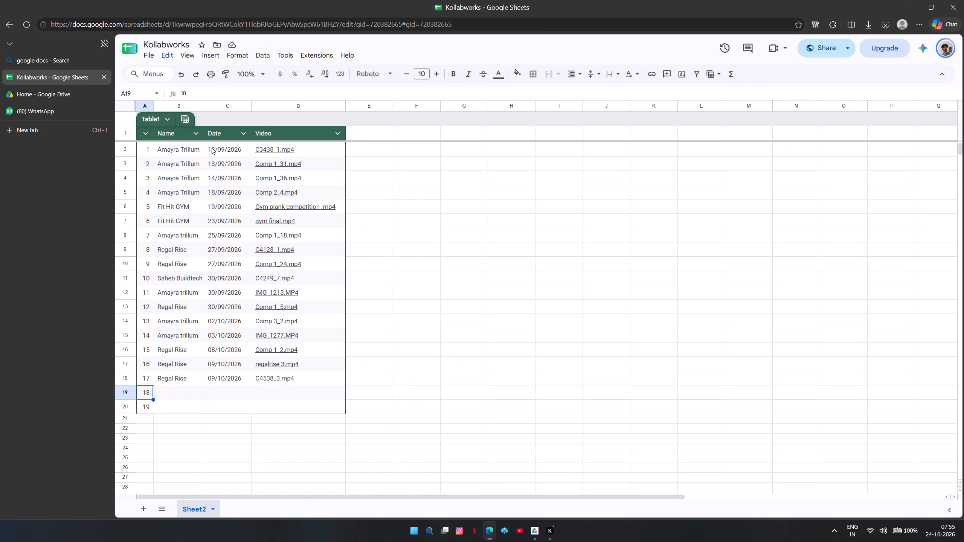
key("BackSpace")
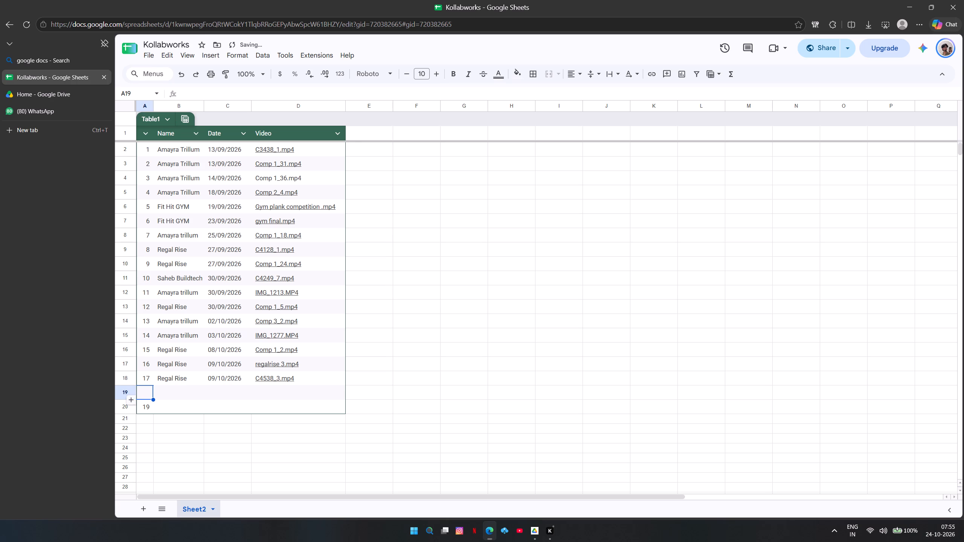
left_click(146, 408)
key("BackSpace")
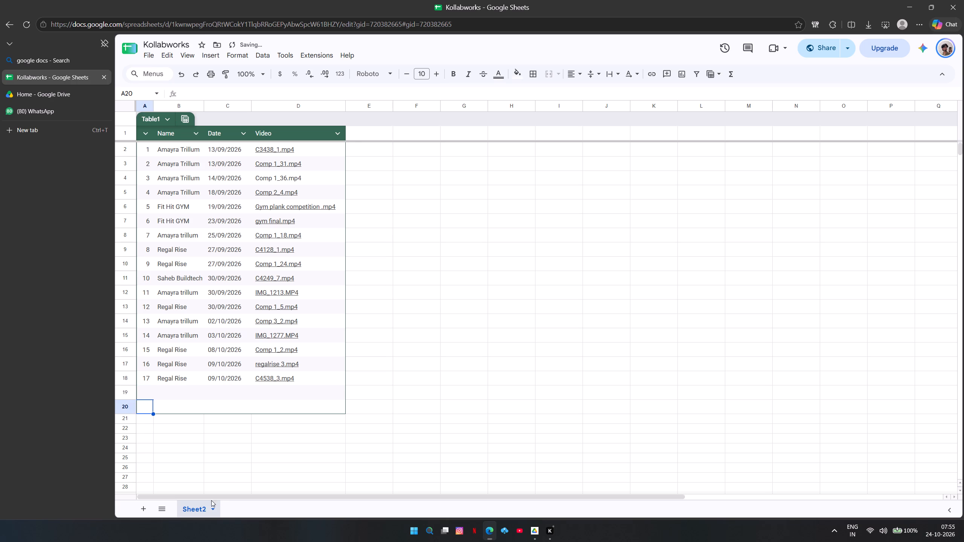
Duplicate Sheet2 within the Kollabworks spreadsheet.
right_click(198, 506)
left_click(212, 362)
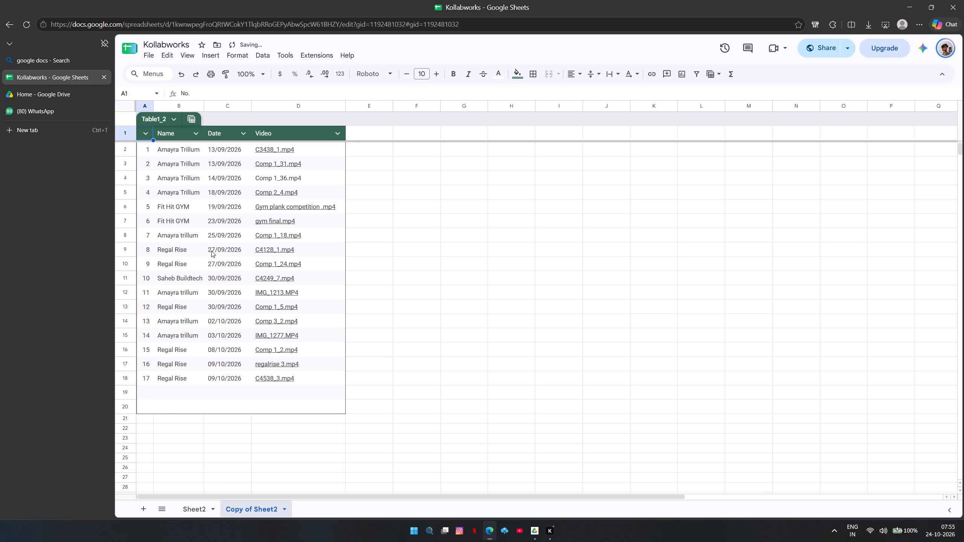
Clear all Name, Date and Video entries of rows 1 to 17 in the copied sheet, keeping the numbering.
left_click_drag(178, 148, 279, 380)
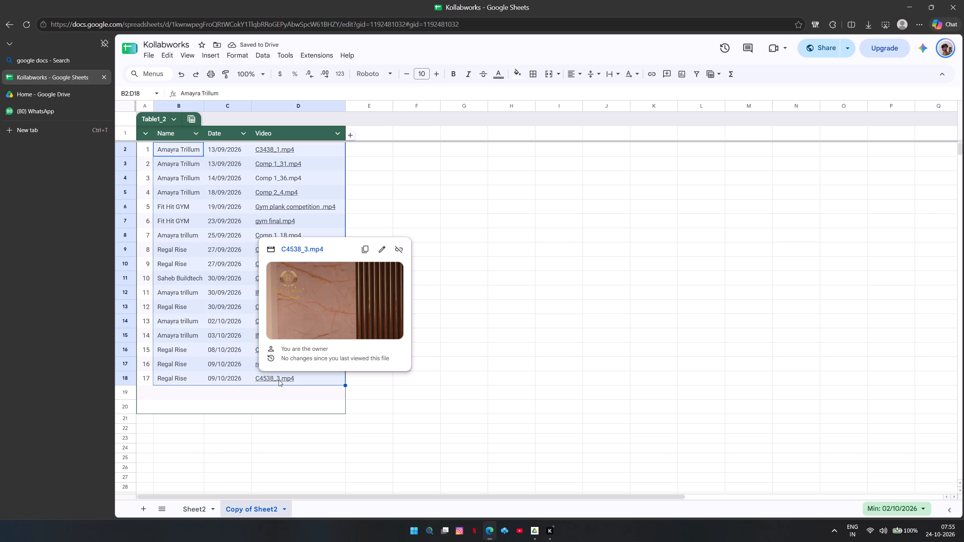
key("BackSpace")
Enter The Grandeur as the name for entry 1 in the copied table.
left_click(165, 154)
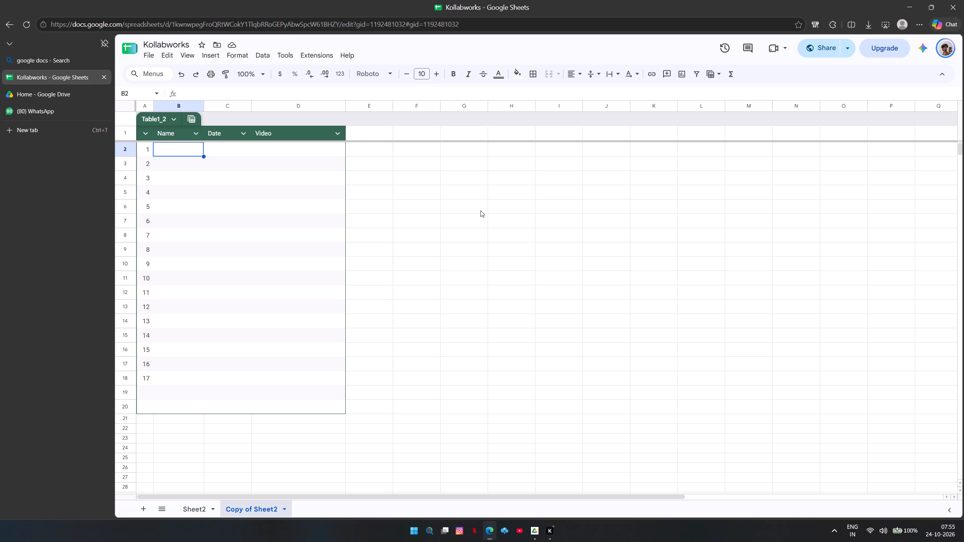
type("TH")
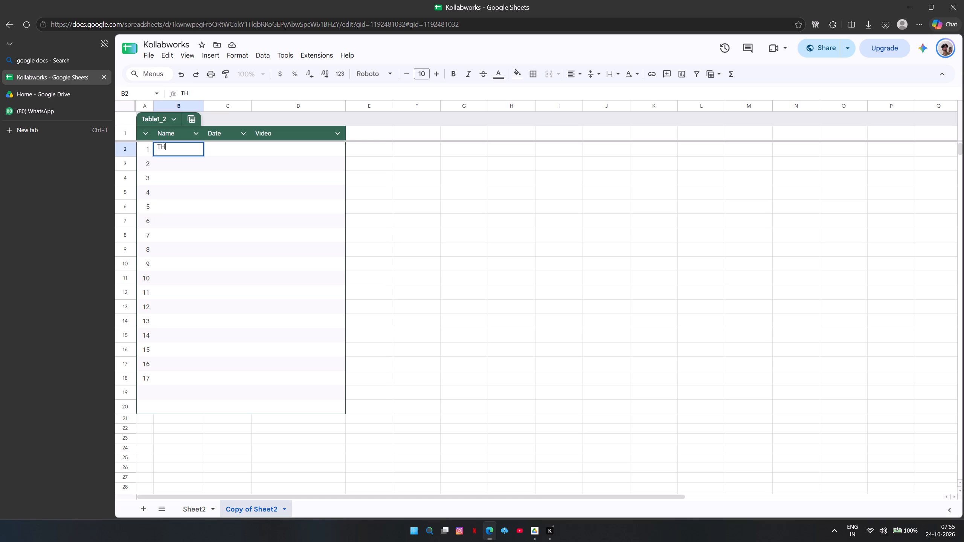
key("BackSpace")
type("he")
key("space")
type("randeu")
key("r")
Enter 13/10 as the date for entry 1, without a year.
left_click(223, 149)
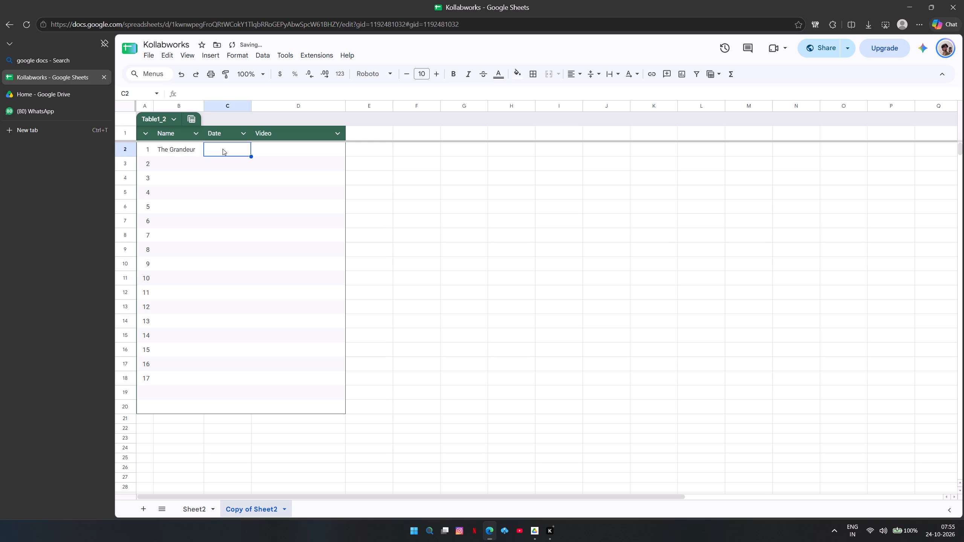
type("13")
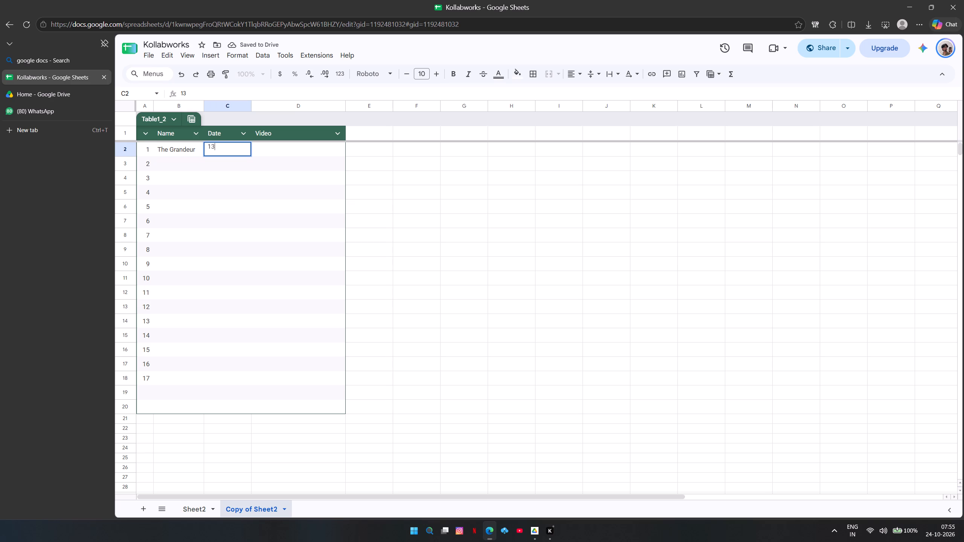
type("/10")
type("/26")
key("BackSpace")
key("BackSpace")
key("BackSpace")
left_click(285, 154)
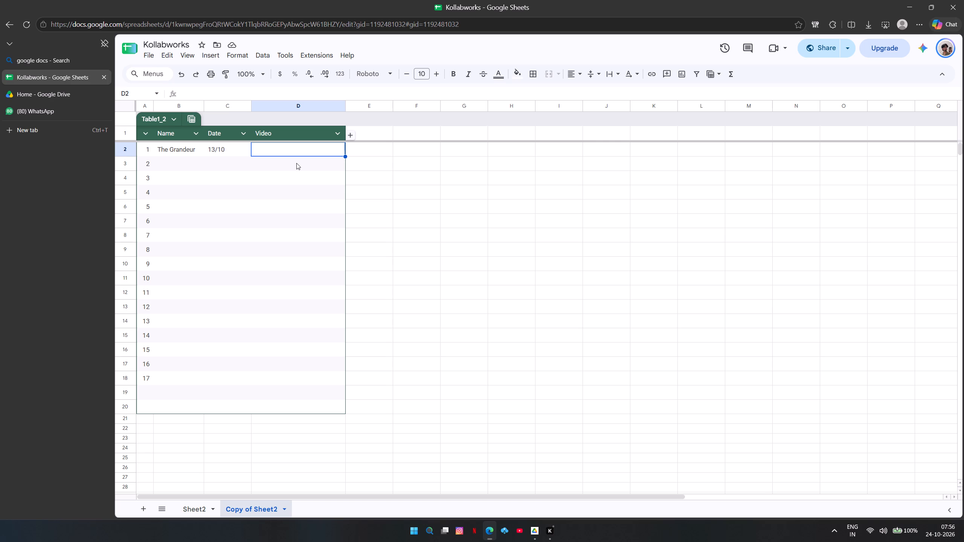
Fill the name The Grandeur down from entry 1 to entries 2 and 3.
left_click(170, 157)
left_click(172, 161)
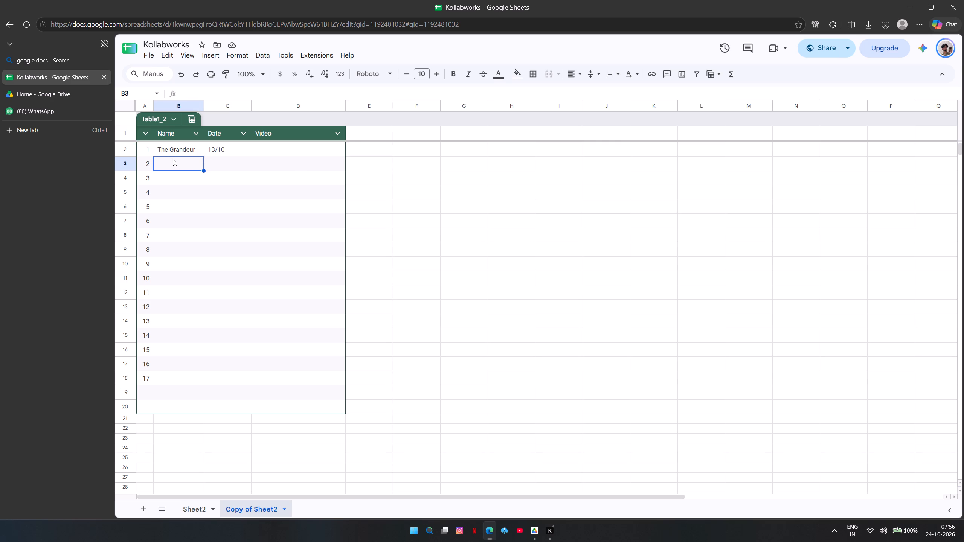
left_click(182, 152)
left_click_drag(204, 157, 201, 178)
Enter Event Hub as the name for entry 4 in the copied table.
left_click(188, 192)
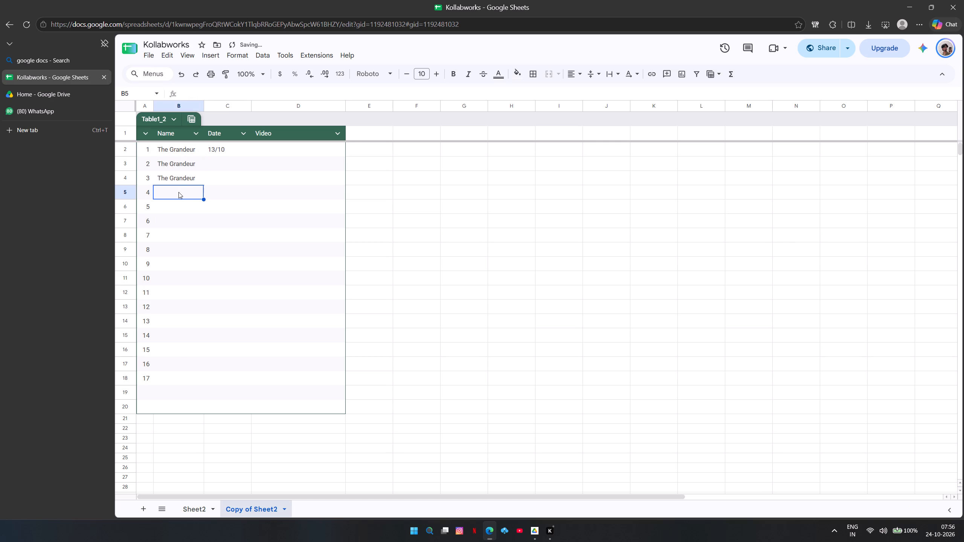
left_click(178, 192)
key("e")
key("BackSpace")
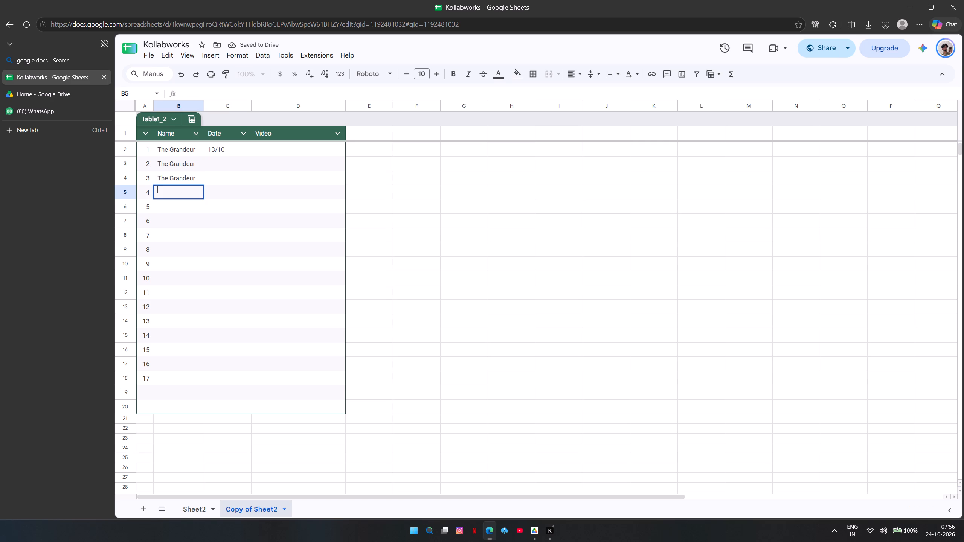
type("vent hub")
key("BackSpace")
key("BackSpace")
type("Huh")
key("BackSpace")
key("BackSpace")
key("BackSpace")
key("BackSpace")
type("Hy")
key("BackSpace")
type("ub")
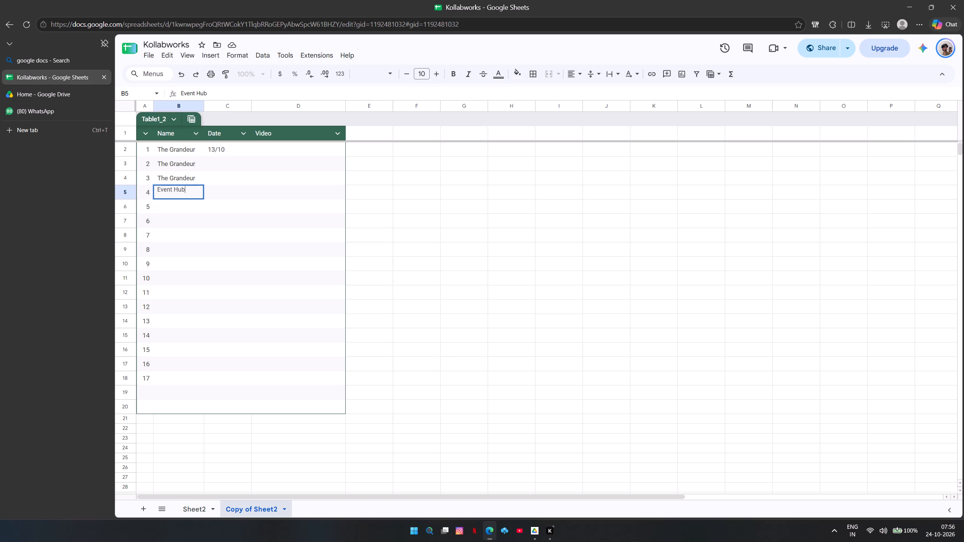
left_click(189, 206)
left_click(194, 196)
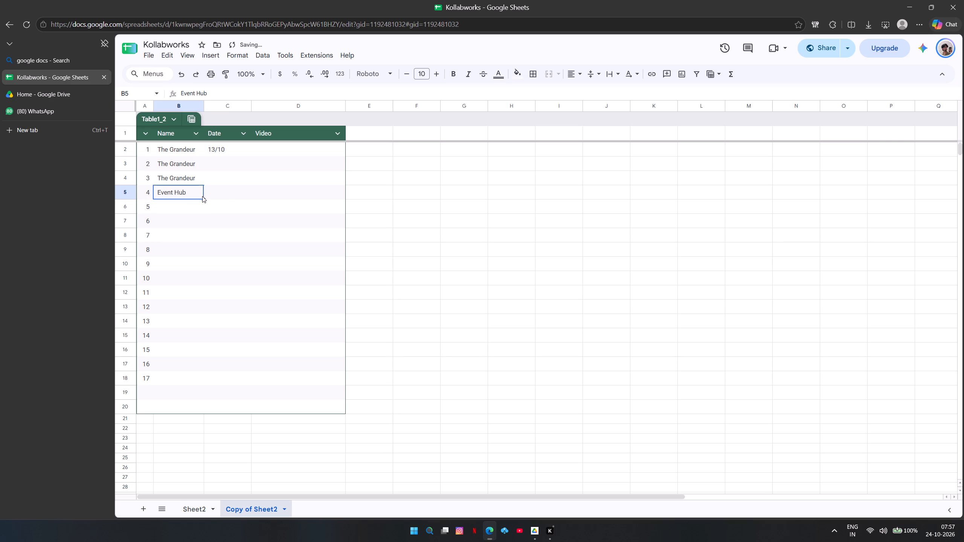
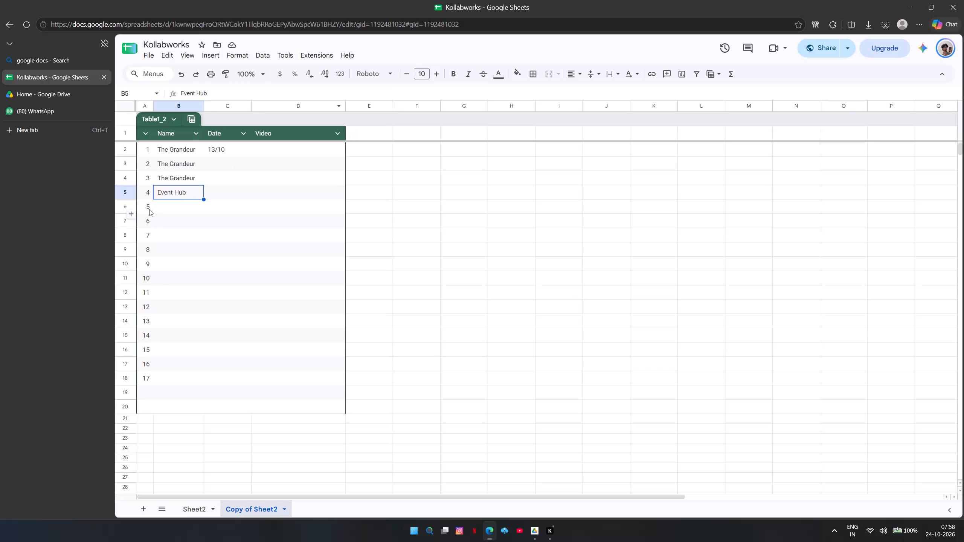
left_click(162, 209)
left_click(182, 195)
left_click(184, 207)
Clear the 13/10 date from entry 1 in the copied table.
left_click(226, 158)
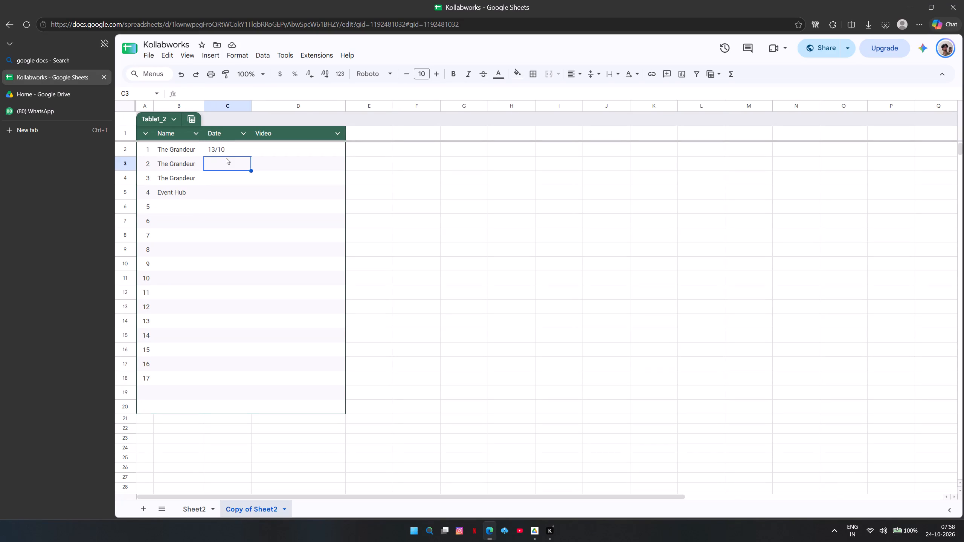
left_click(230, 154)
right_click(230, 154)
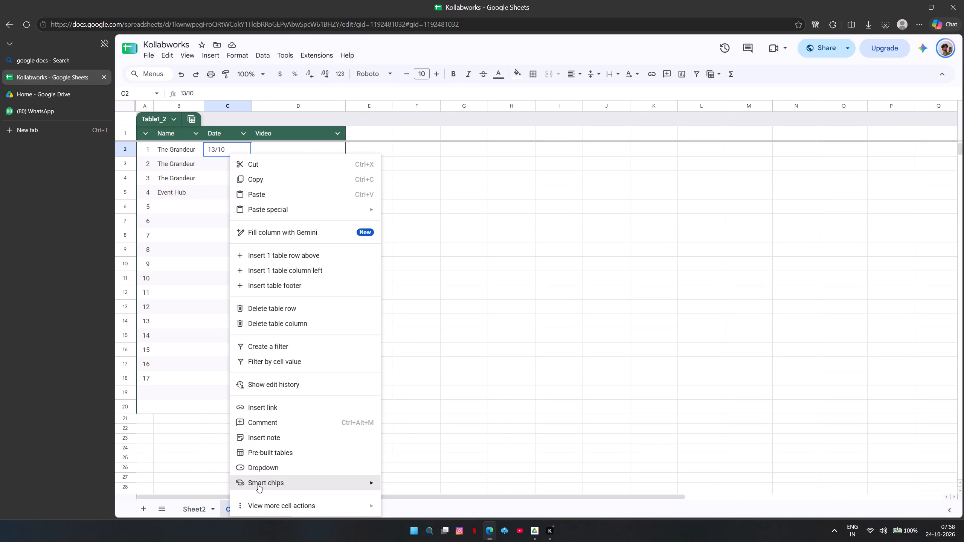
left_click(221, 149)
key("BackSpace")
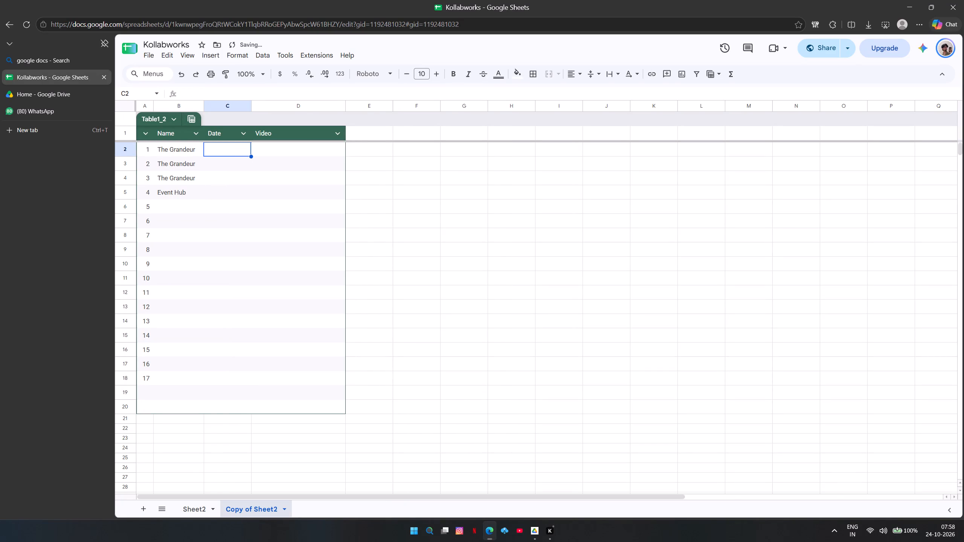
Delete the entire Date column from the copied sheet.
left_click(224, 158)
right_click(224, 130)
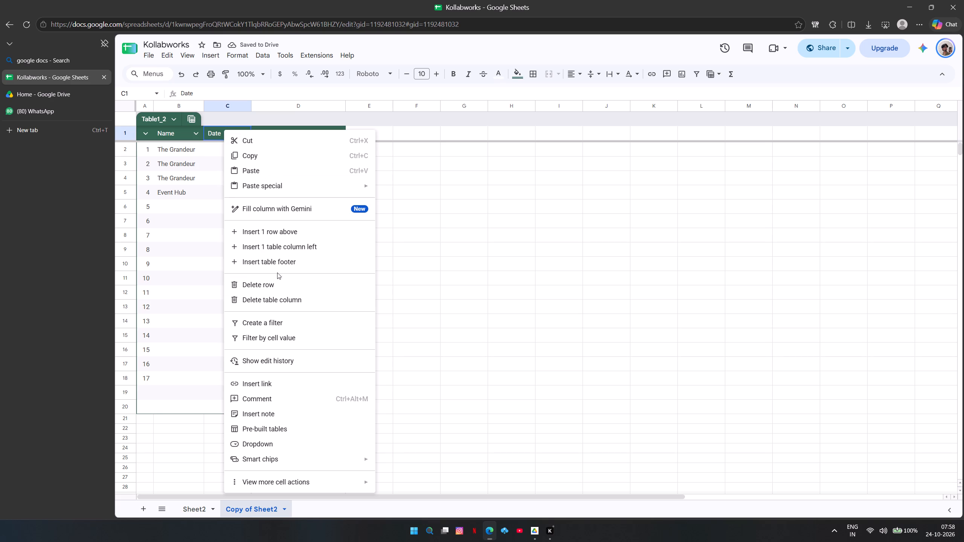
left_click(281, 286)
left_click(652, 293)
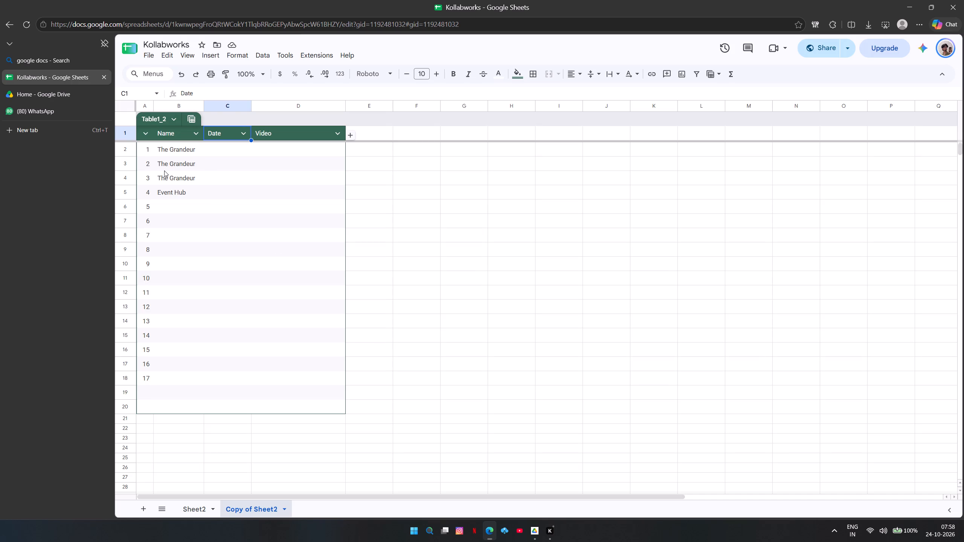
right_click(229, 118)
right_click(227, 104)
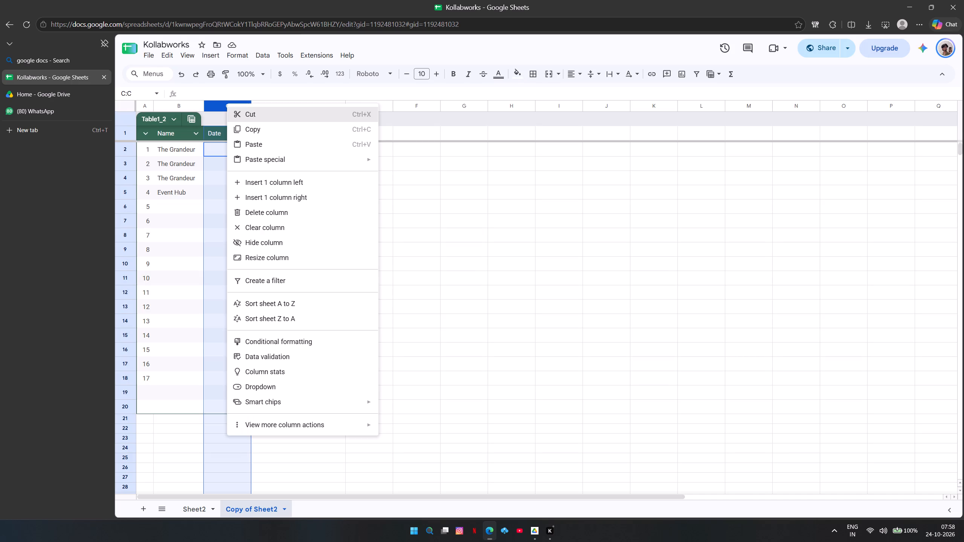
left_click(279, 216)
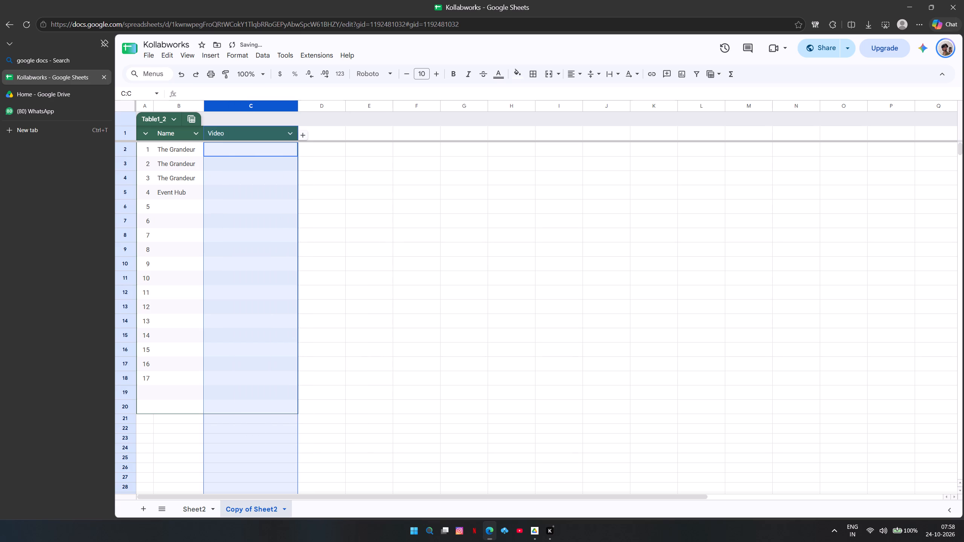
Enter Regal Rise as the name for entry 5 in the copied table.
left_click(224, 148)
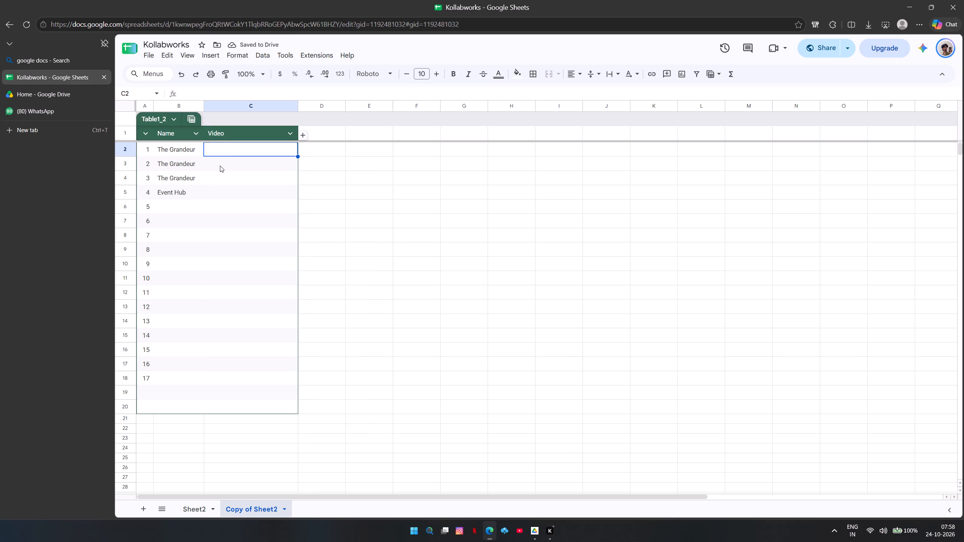
left_click(185, 197)
left_click(182, 209)
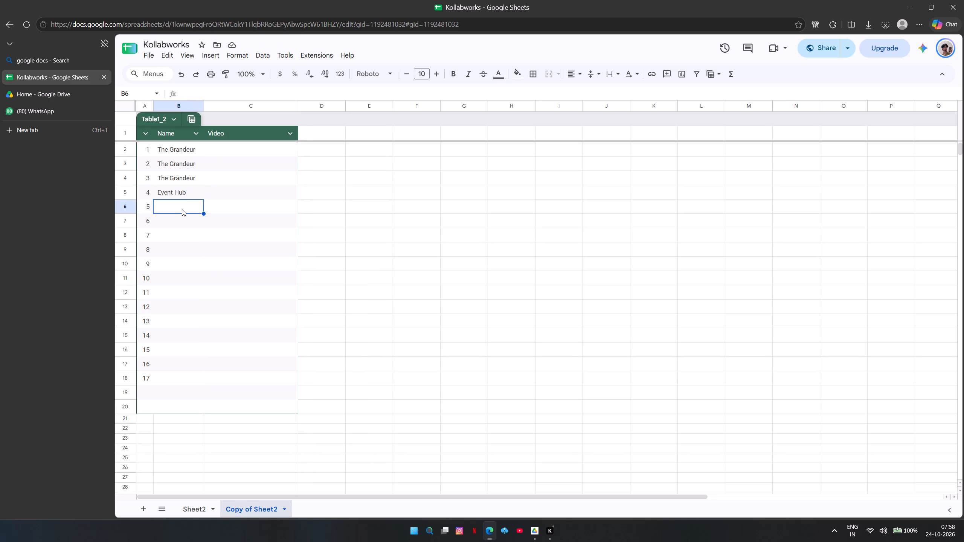
key("r")
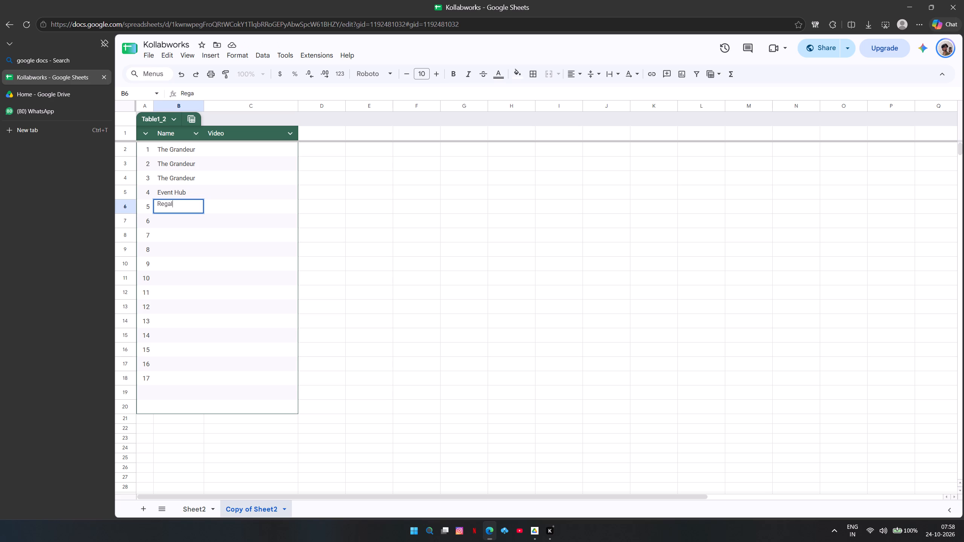
type("iser")
key("BackSpace")
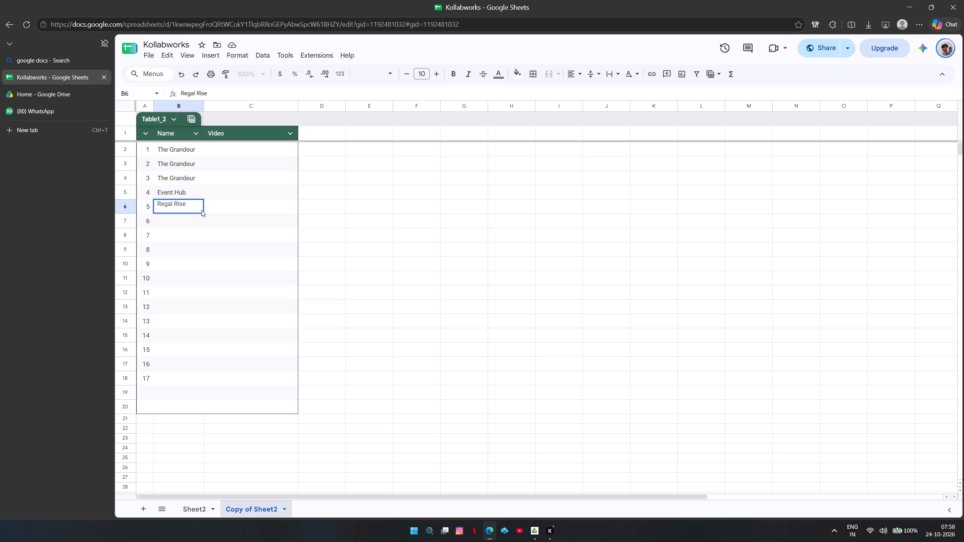
left_click(192, 216)
Fill the name Regal Rise down from entry 5 to entries 6 and 7.
left_click(194, 212)
left_click_drag(203, 214, 202, 220)
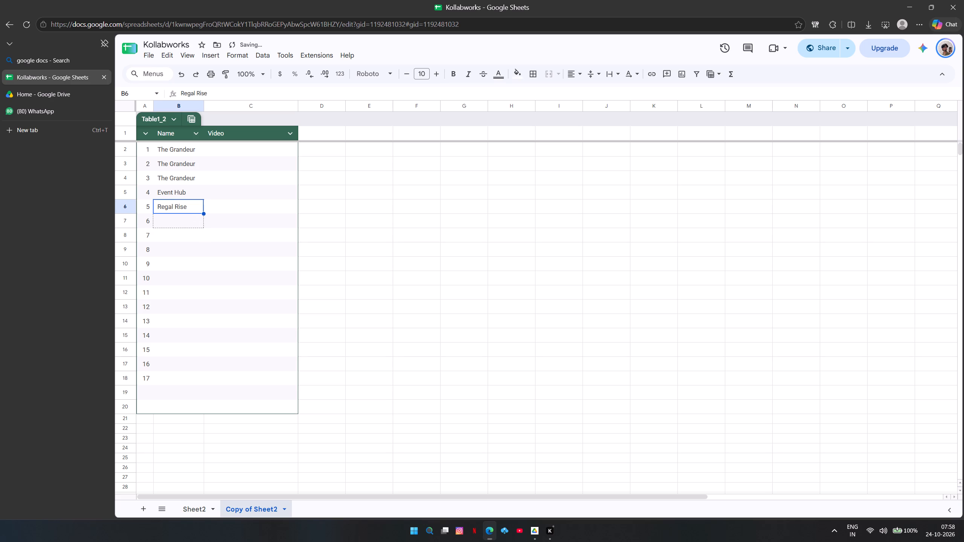
left_click_drag(202, 220, 202, 234)
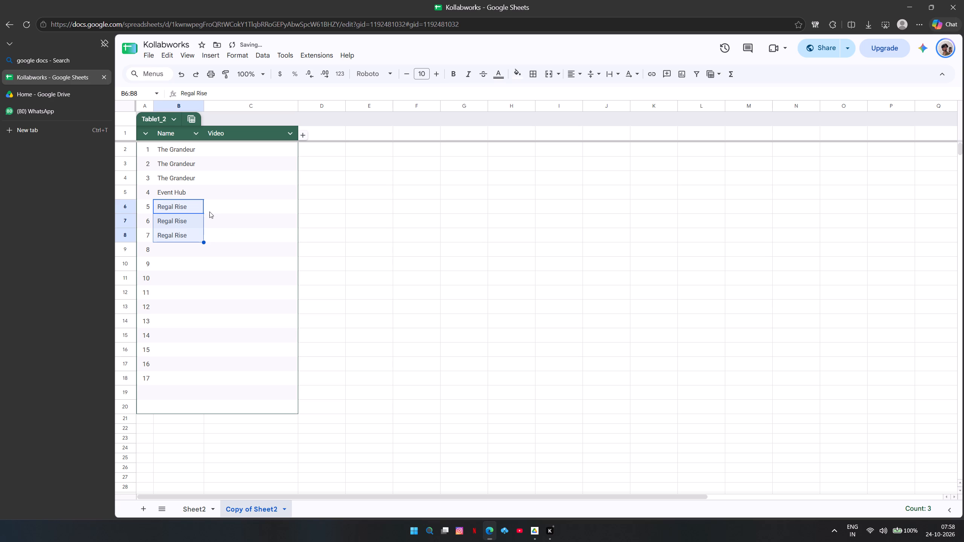
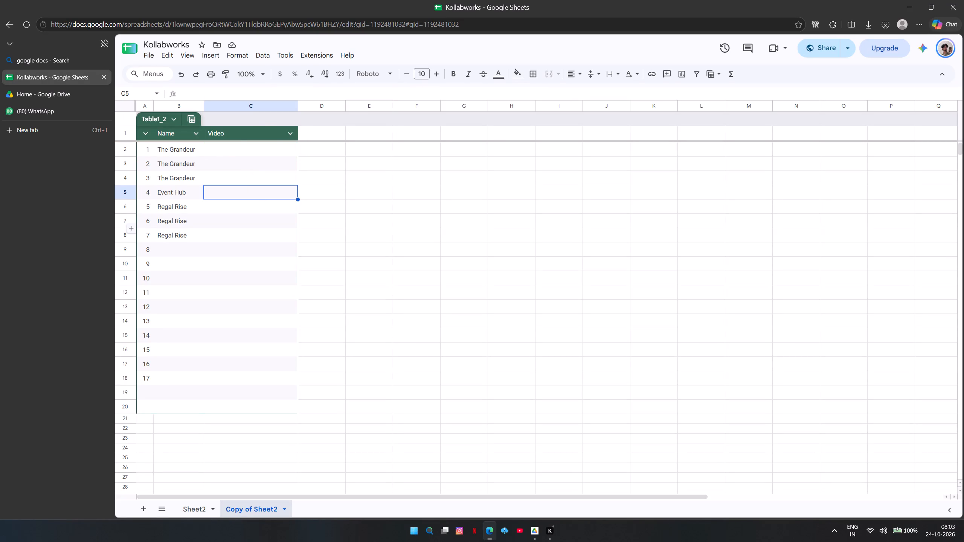
Add a new column directly after Video in the copied table and name its header Topic.
right_click(279, 132)
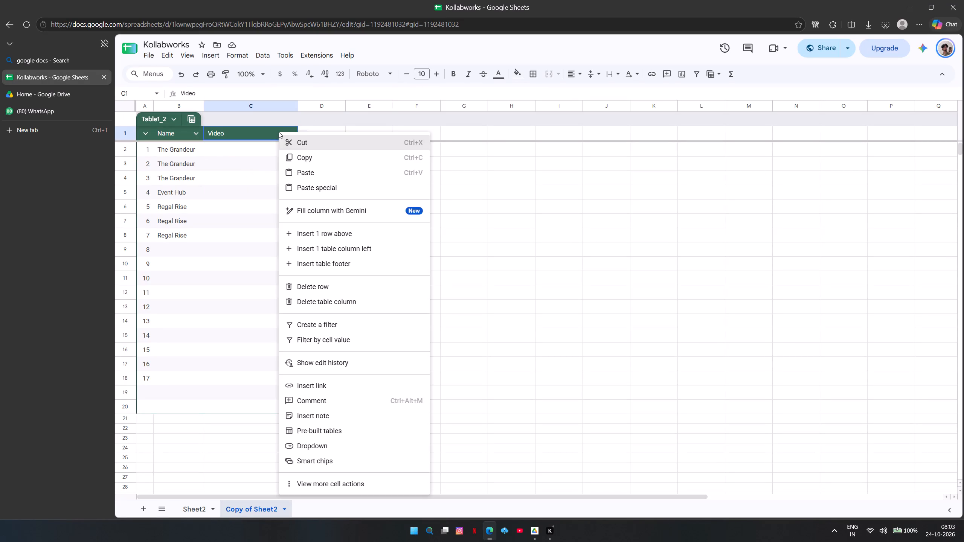
left_click(461, 164)
left_click(303, 133)
left_click(324, 136)
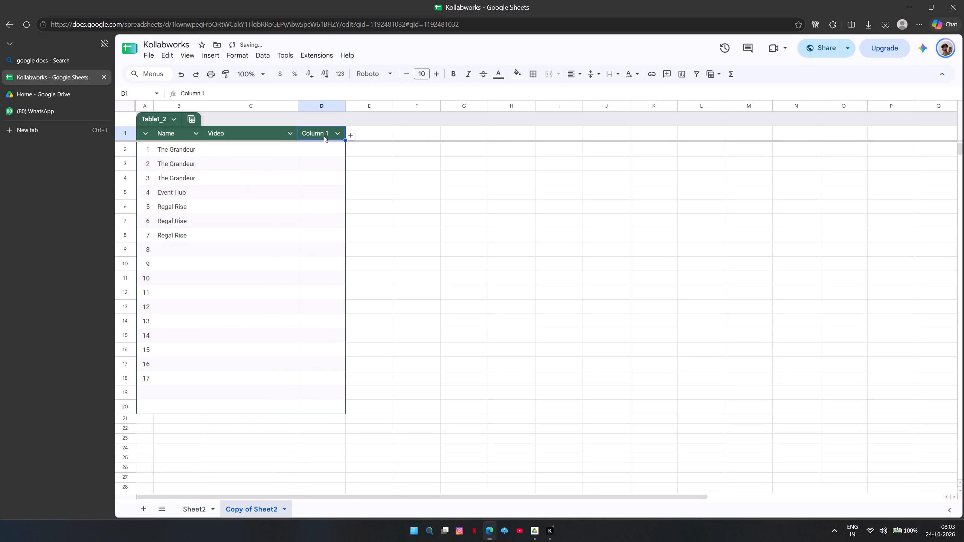
double_click(324, 135)
double_click(322, 133)
key("backslash")
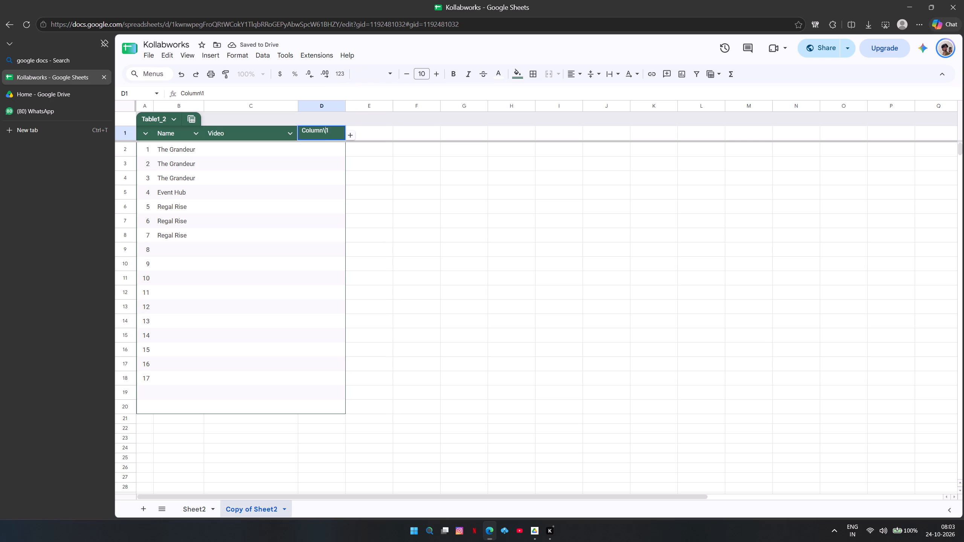
key("ctrl+a")
key("BackSpace")
type("topic")
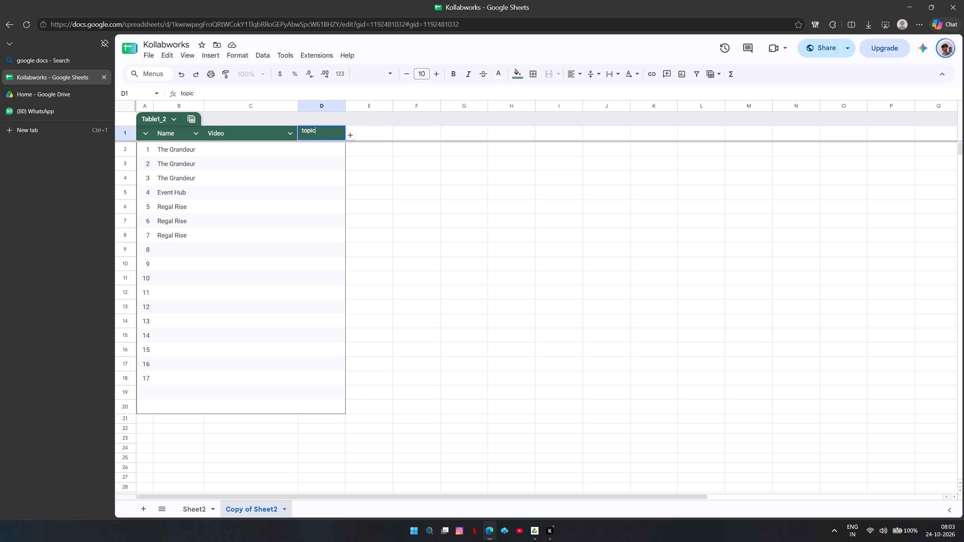
left_click(304, 133)
key("BackSpace")
key("shift+t")
left_click(225, 153)
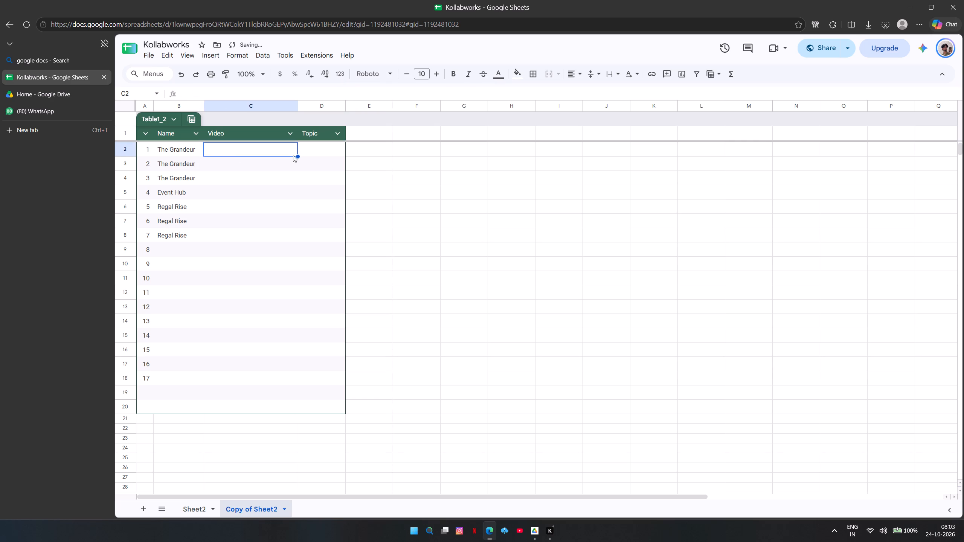
Enter Galleria as the topic for entry 4, Event Hub.
left_click(265, 149)
left_click(256, 169)
left_click(247, 191)
left_click(333, 188)
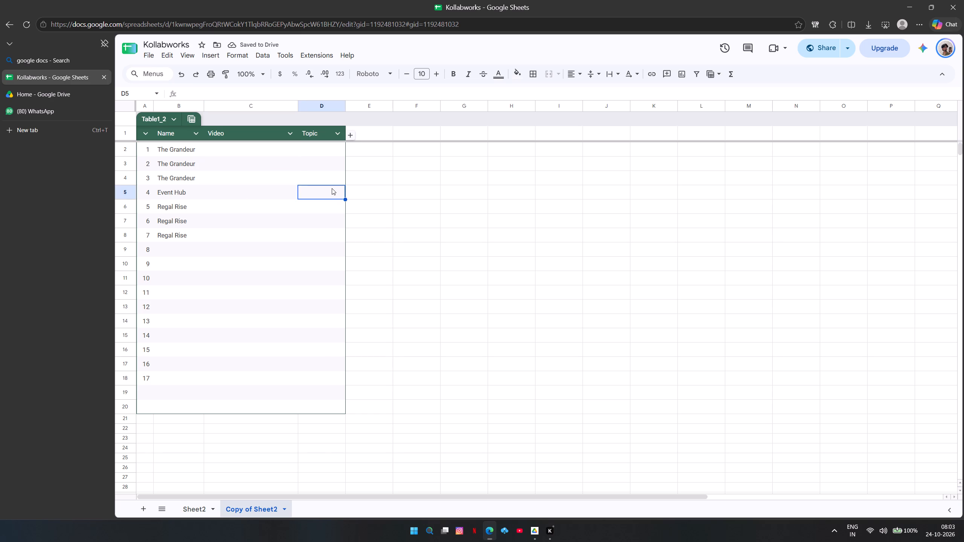
key("g")
type("alleria")
left_click(262, 205)
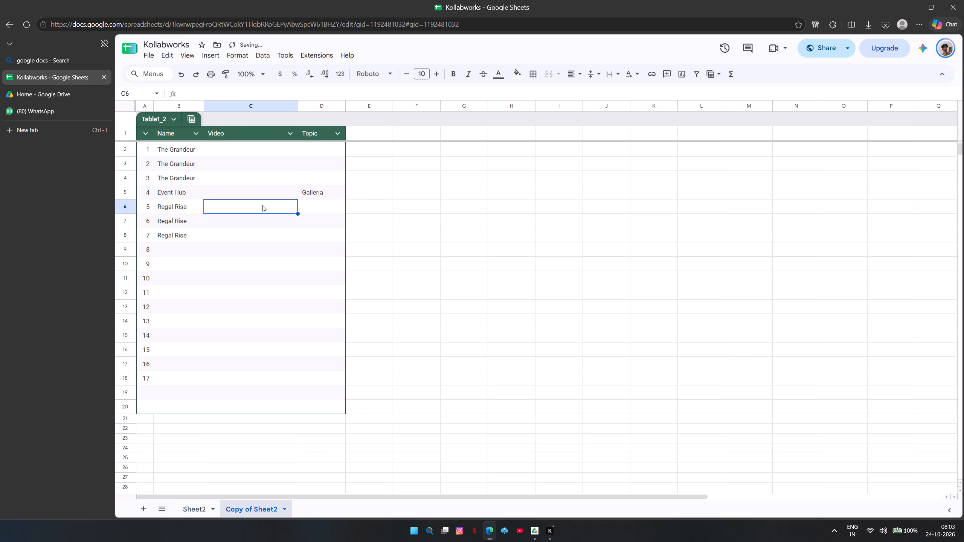
Enter Car drive as the topic for entry 5, the first Regal Rise row.
left_click(193, 202)
left_click(190, 216)
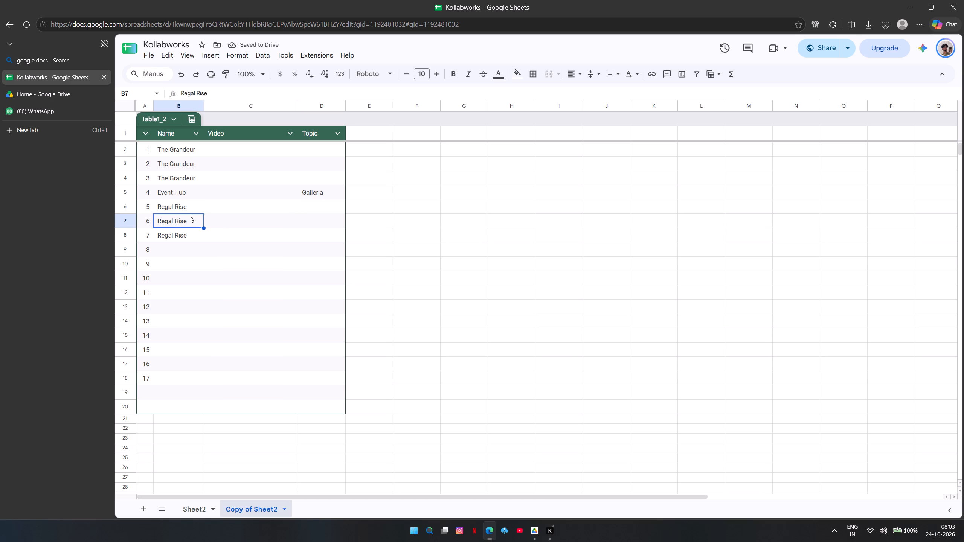
left_click(189, 226)
left_click(191, 228)
left_click(193, 231)
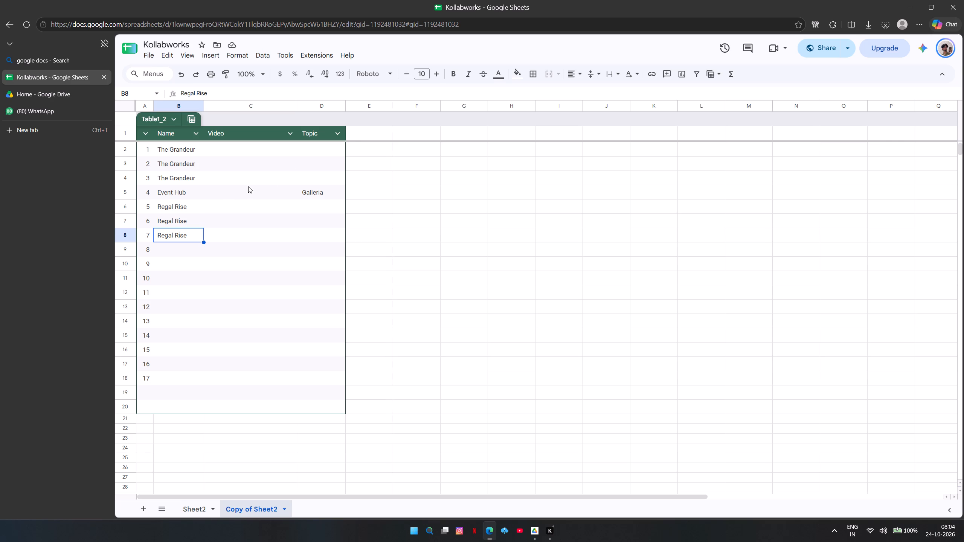
left_click(314, 205)
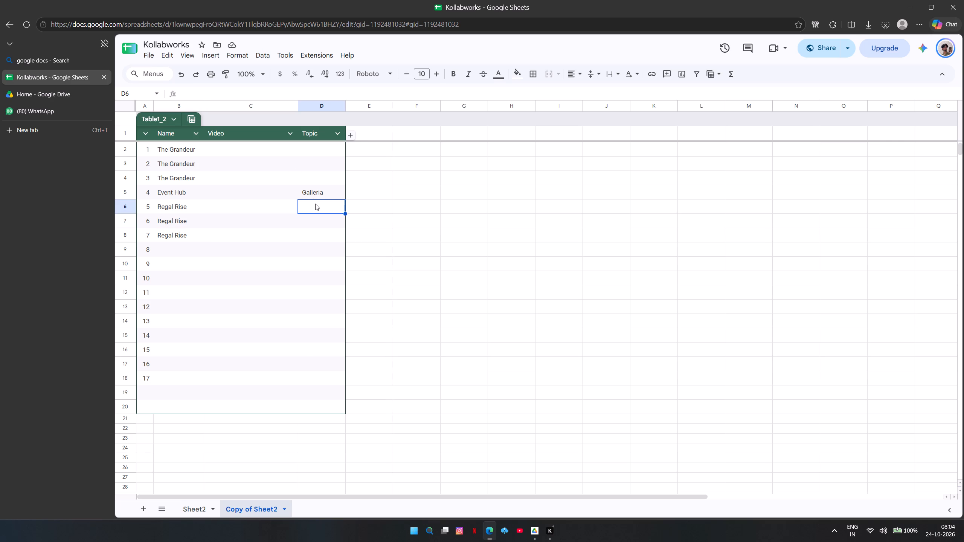
type("Ca")
type("r drive")
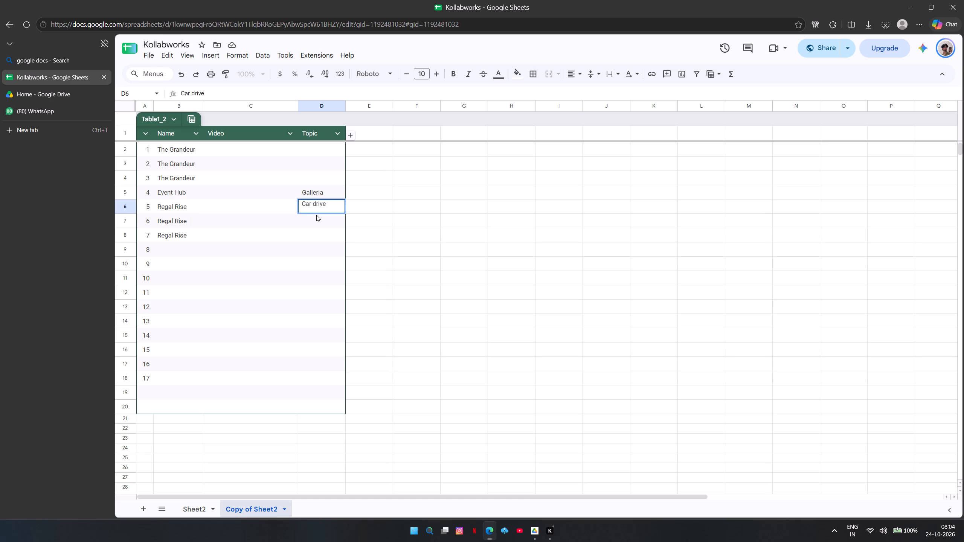
left_click(318, 219)
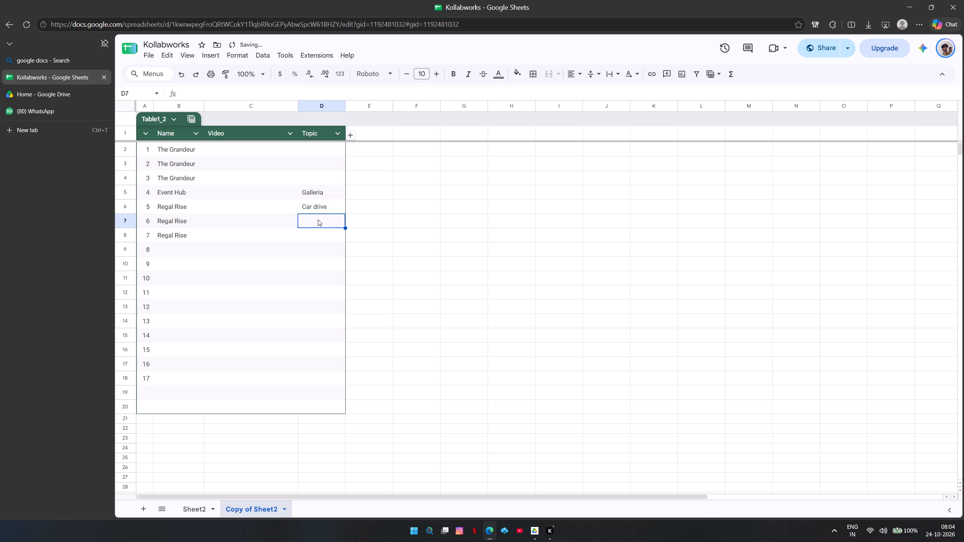
Enter Pool as the topic for entry 6, the second Regal Rise row.
key("shift+r")
key("e")
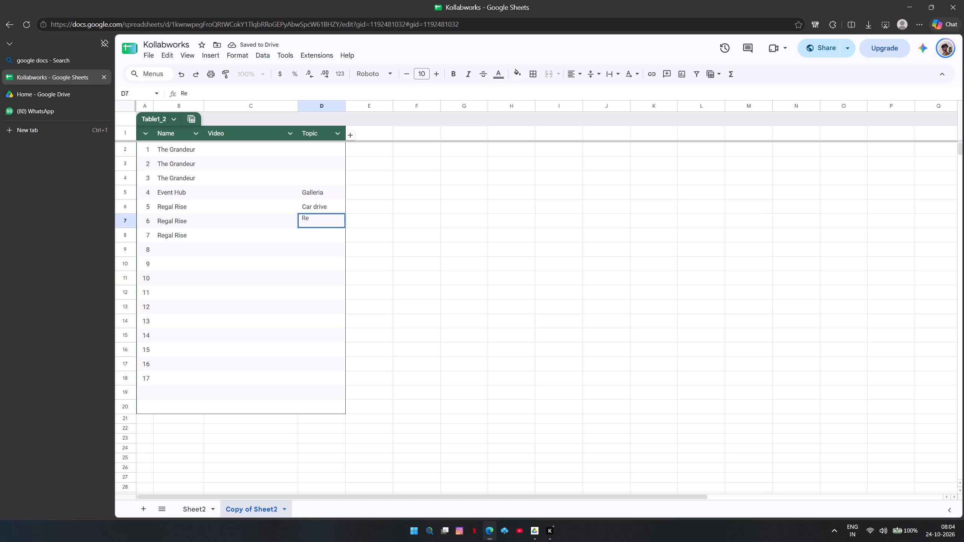
key("BackSpace")
key("BackSpace")
type("Pool")
left_click(328, 234)
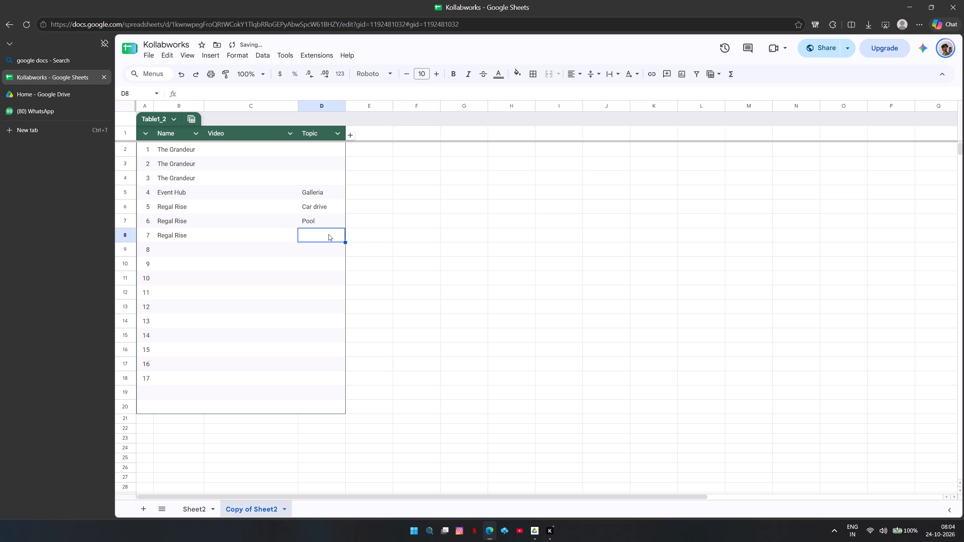
Enter Playstation, written as one word, as the topic for entry 7, the third Regal Rise row.
type("Play station")
left_click(317, 235)
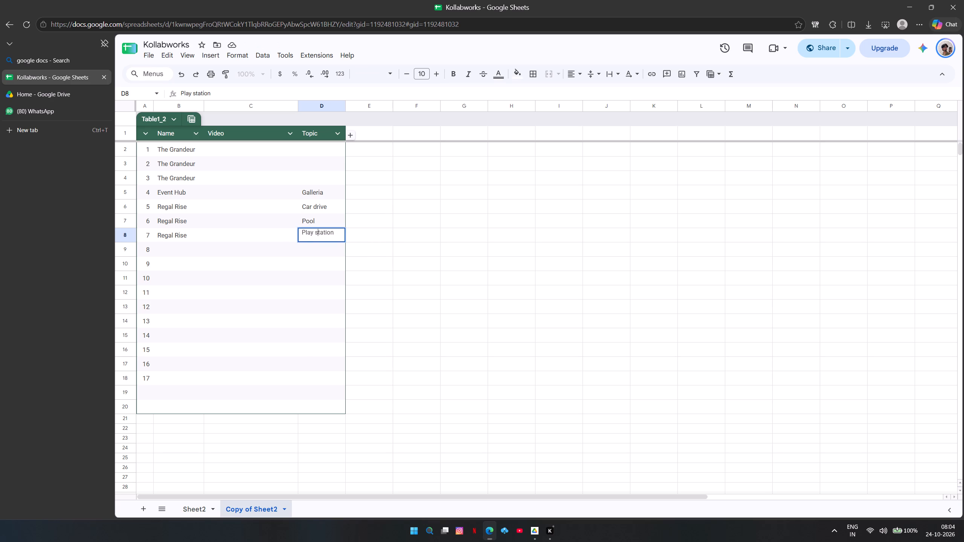
key("Left")
key("BackSpace")
left_click(340, 192)
Widen the Topic column to make room for longer topic text.
left_click(219, 192)
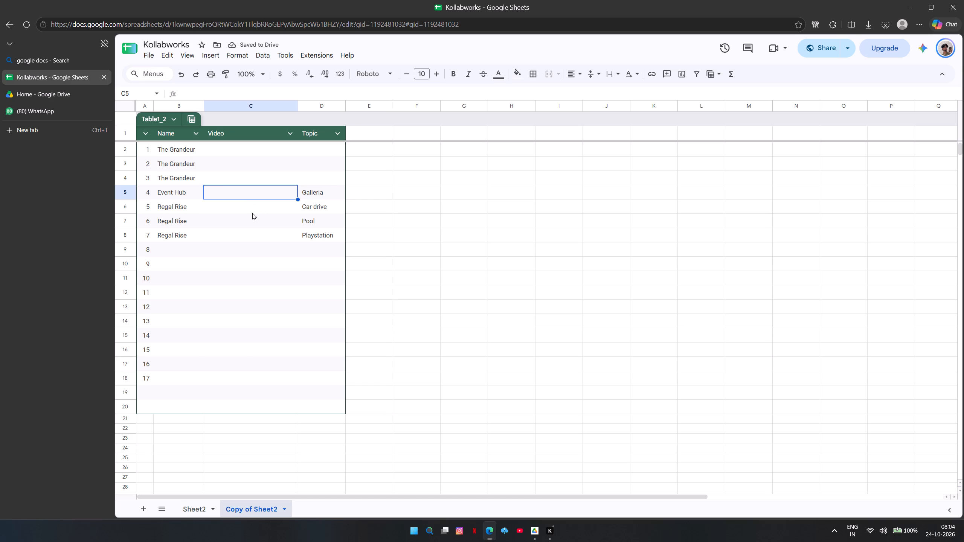
left_click(329, 192)
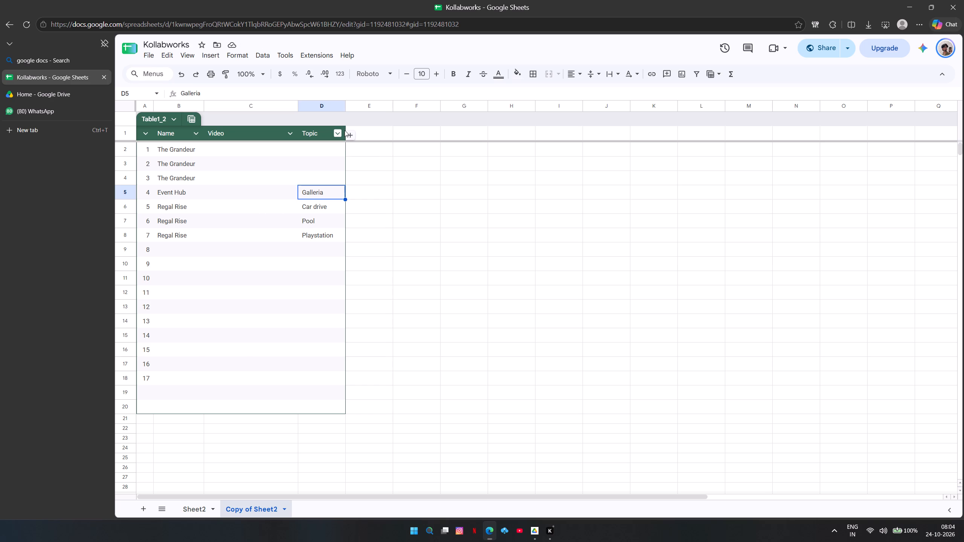
left_click_drag(346, 104, 403, 111)
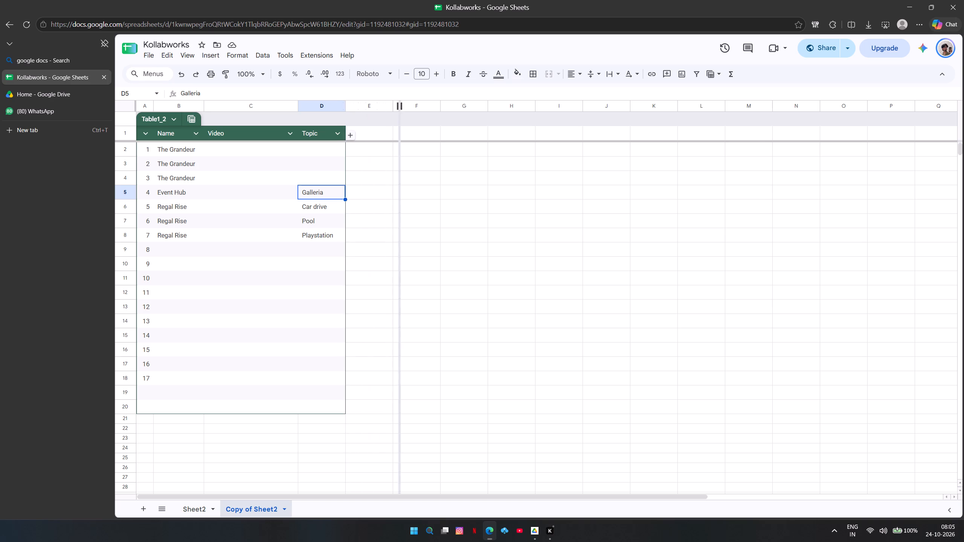
left_click_drag(403, 111, 427, 115)
Extend the topic of entry 4 to read Galleria, festive edit.
double_click(332, 195)
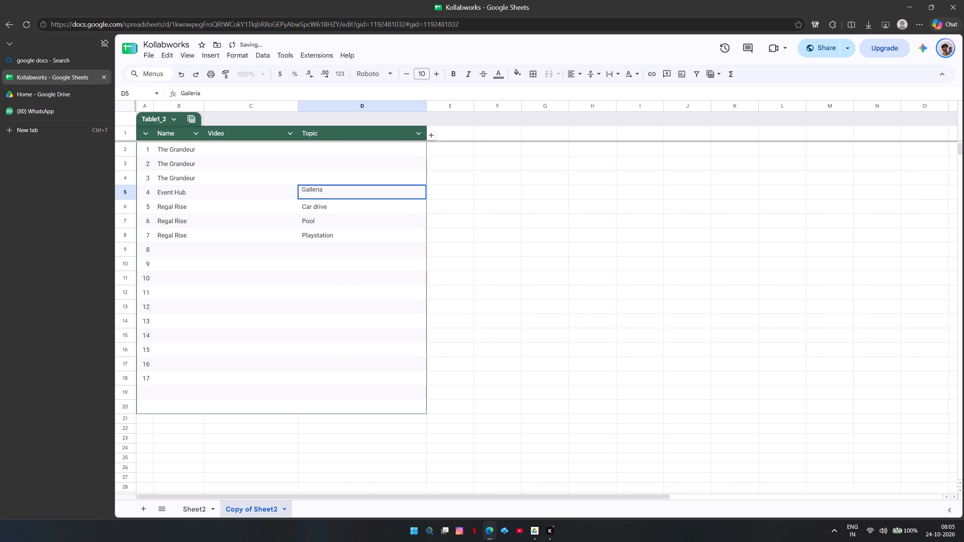
type(", festive edit")
left_click(243, 139)
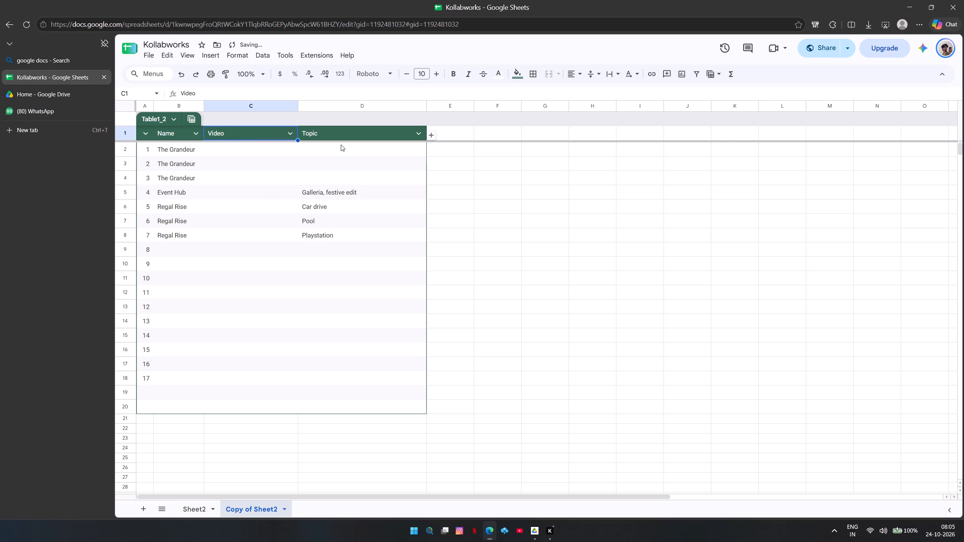
Move the four topic texts of entries 4 to 7 from the Topic column into the Video column.
left_click_drag(341, 145, 336, 236)
left_click_drag(368, 183, 332, 179)
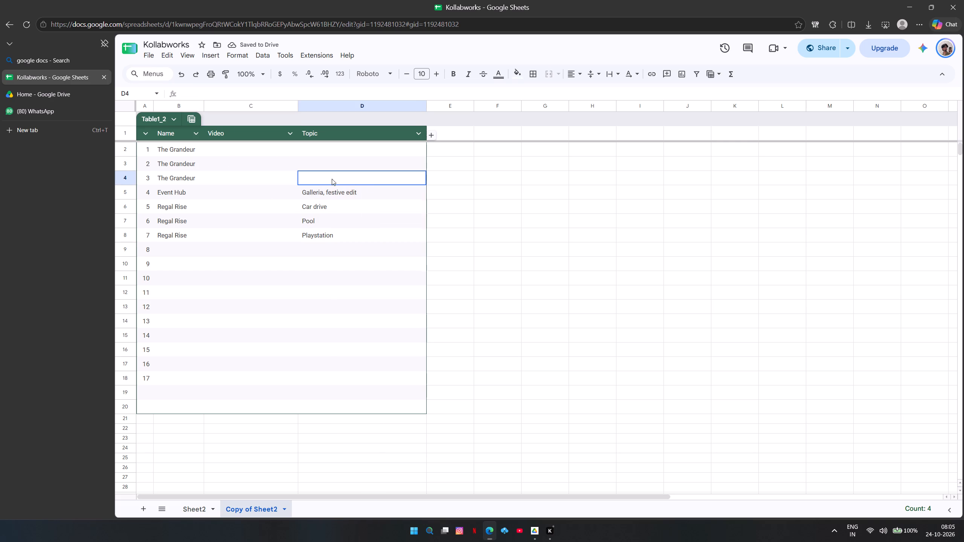
left_click_drag(332, 179, 324, 193)
left_click(388, 166)
left_click_drag(366, 154, 352, 240)
left_click_drag(315, 233, 313, 232)
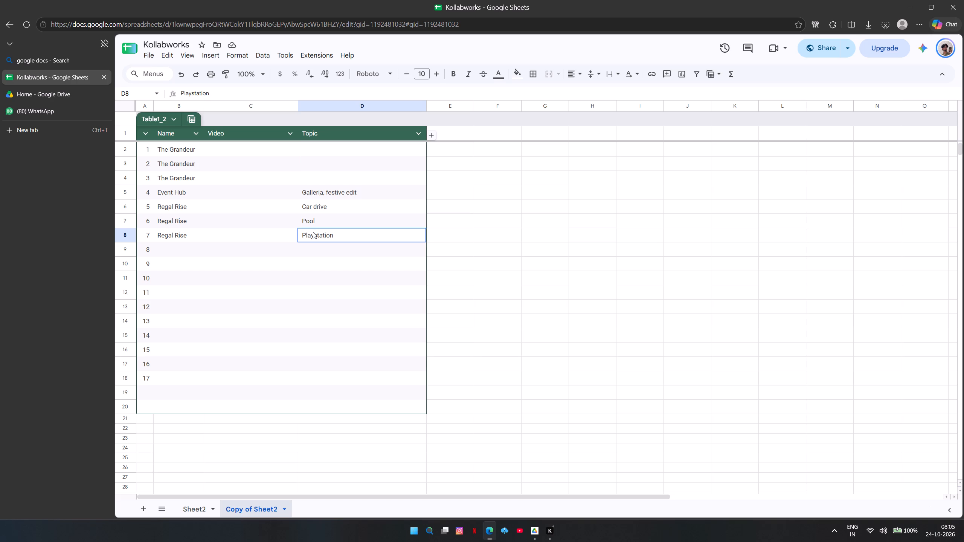
left_click_drag(313, 232, 318, 195)
left_click_drag(318, 195, 316, 242)
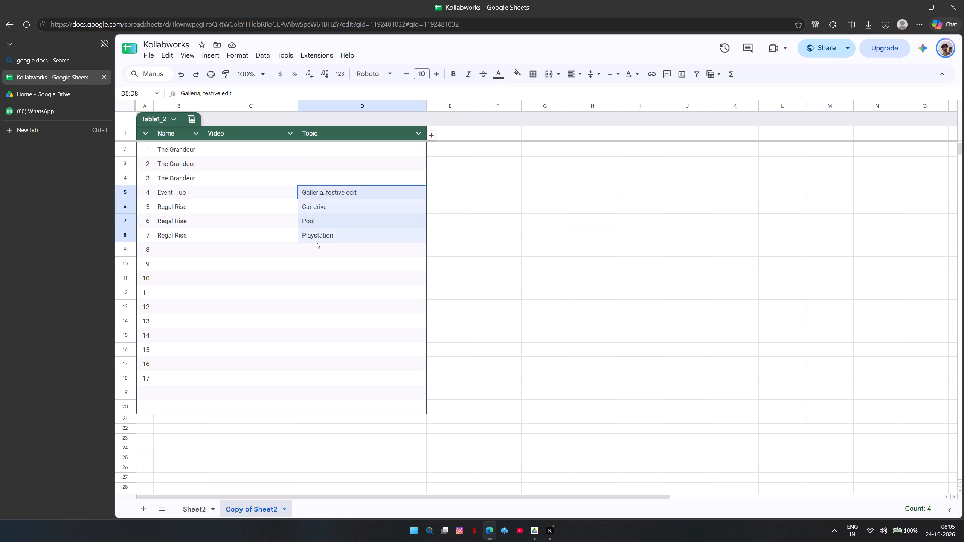
left_click_drag(316, 242, 318, 231)
left_click_drag(330, 191, 313, 198)
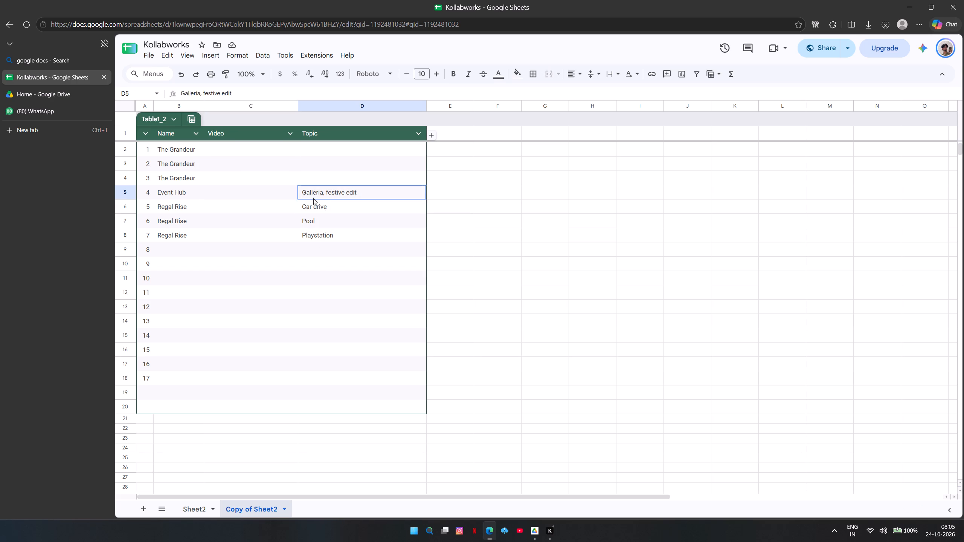
left_click_drag(313, 198, 314, 233)
key("ctrl+x")
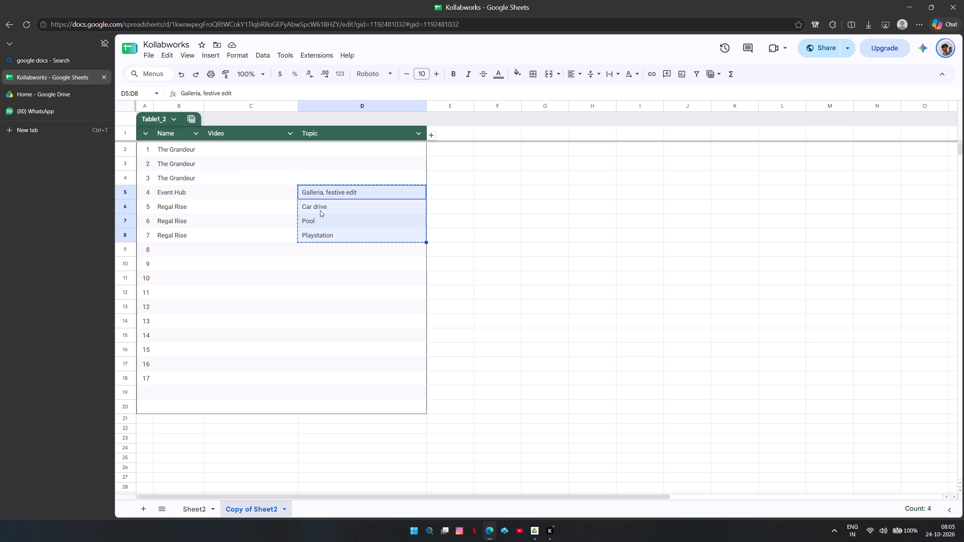
left_click_drag(321, 192, 270, 194)
left_click(270, 194)
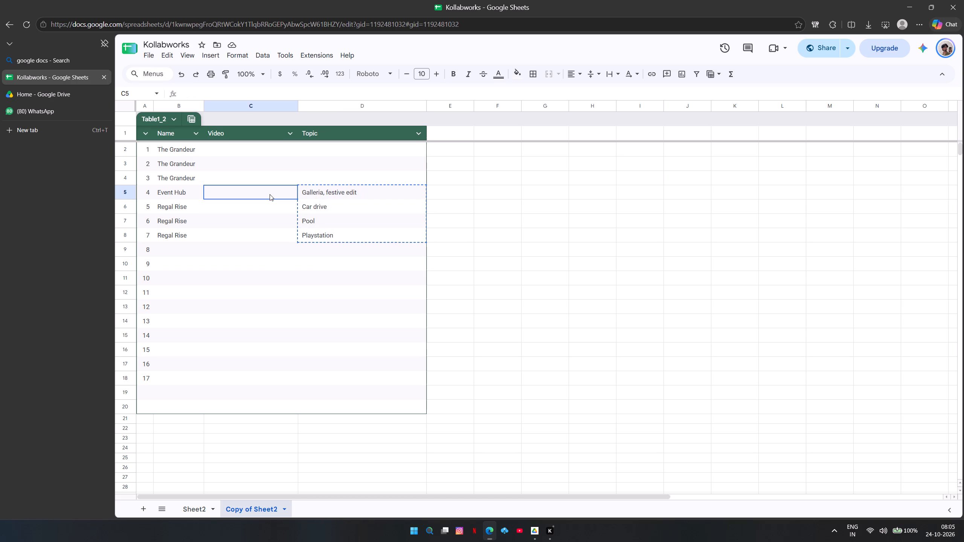
key("ctrl+v")
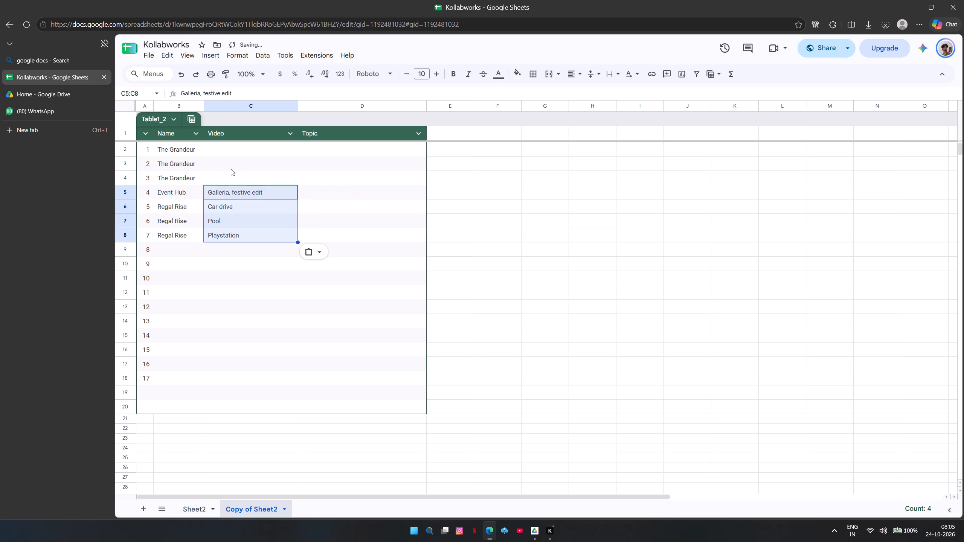
Enter 1 in the Video column for entry 1, The Grandeur.
left_click(222, 169)
left_click(253, 149)
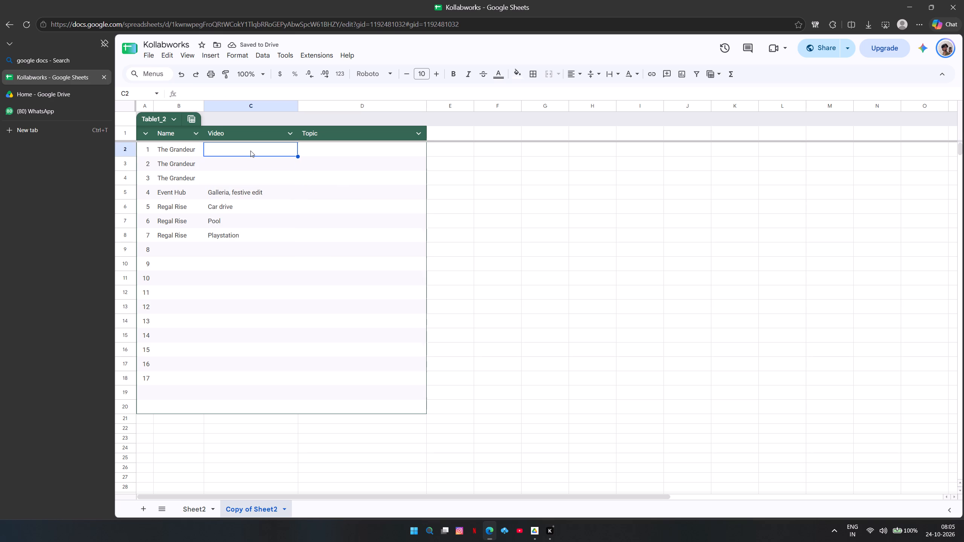
key("1")
left_click(269, 164)
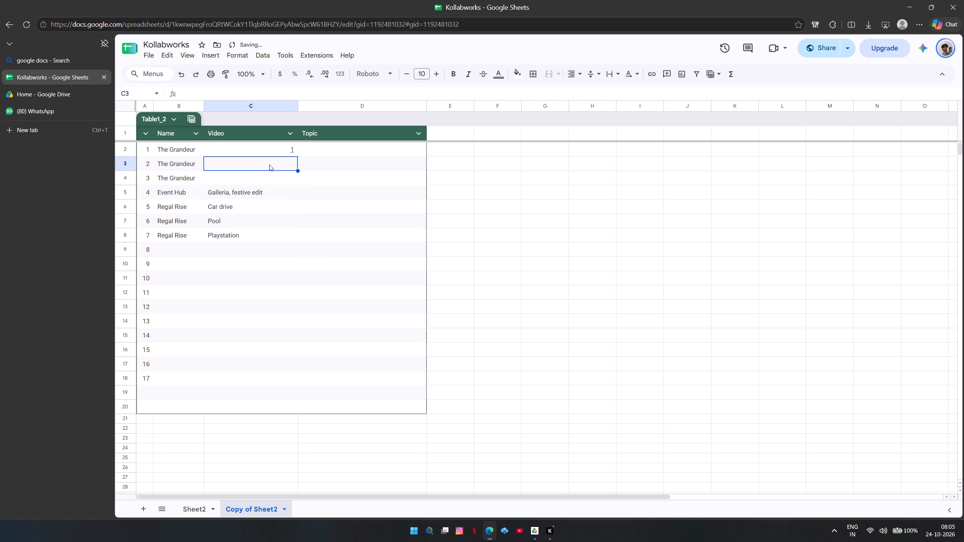
Enter 2 and 3 in the Video column for entries 2 and 3, The Grandeur.
key("2")
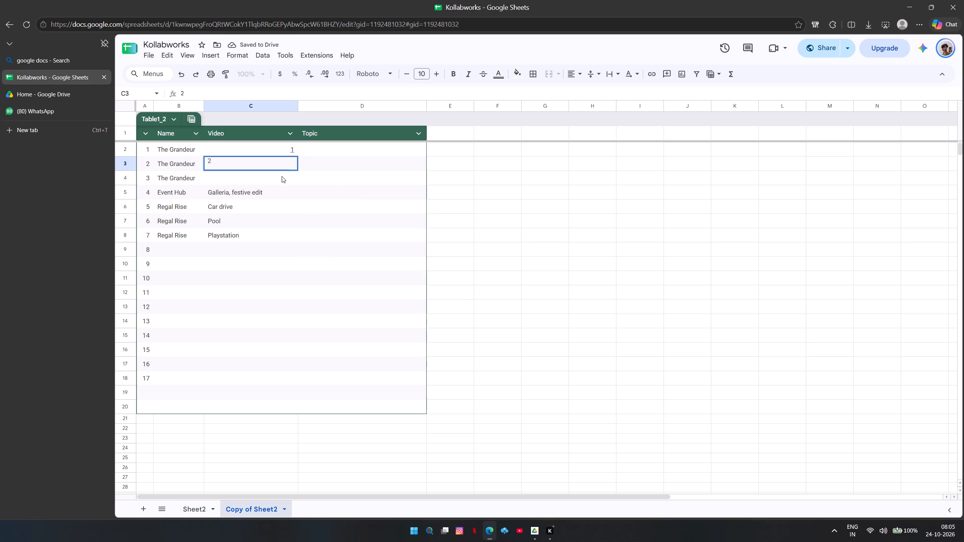
left_click(282, 176)
key("3")
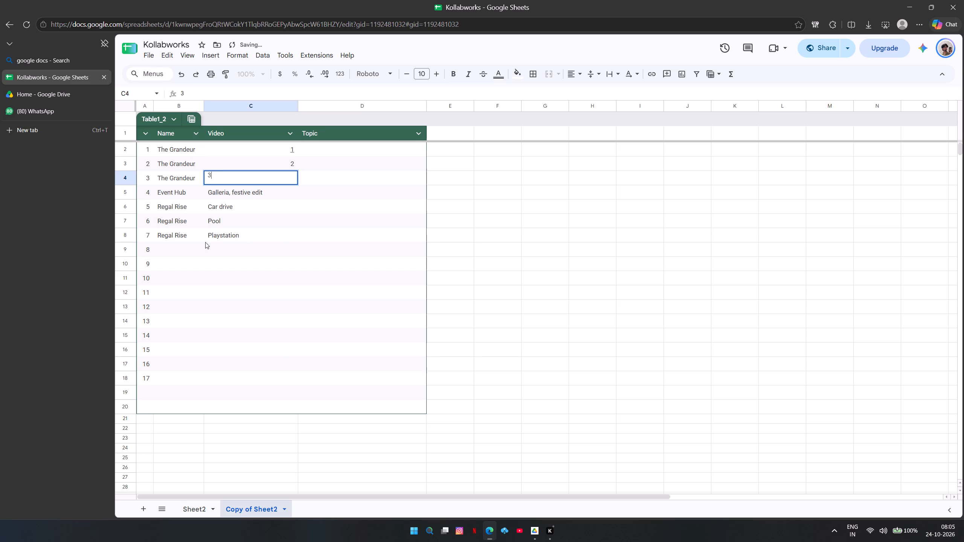
left_click(173, 245)
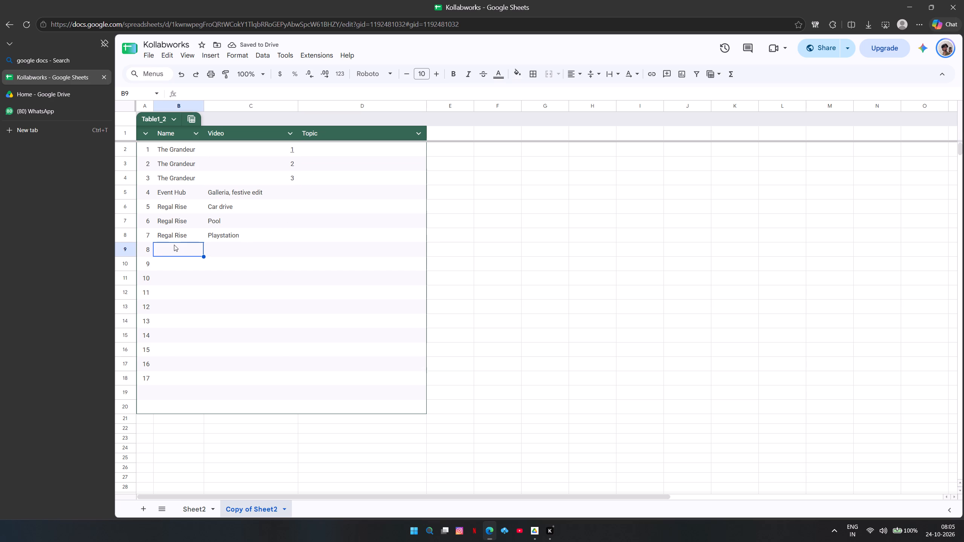
Delete the empty Topic column from the video log.
right_click(362, 134)
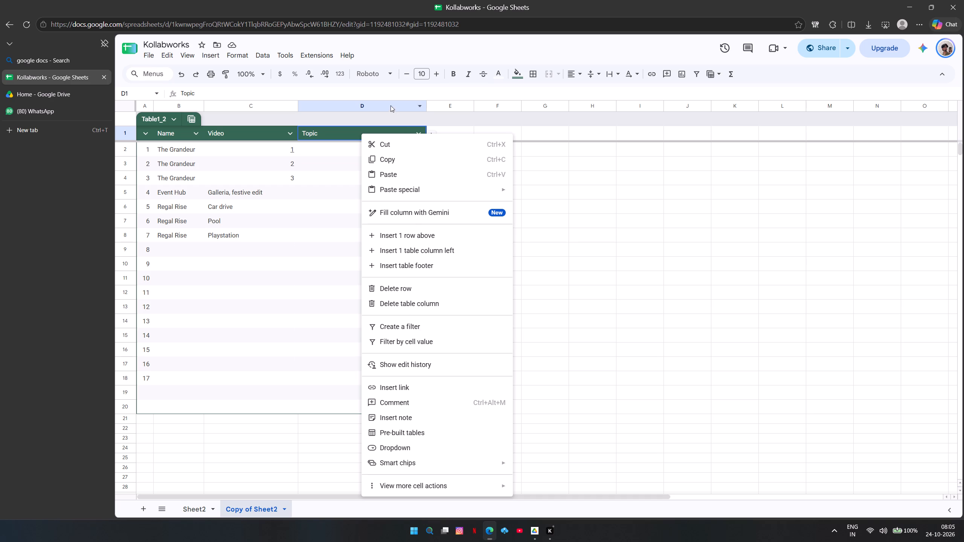
left_click(390, 105)
right_click(390, 105)
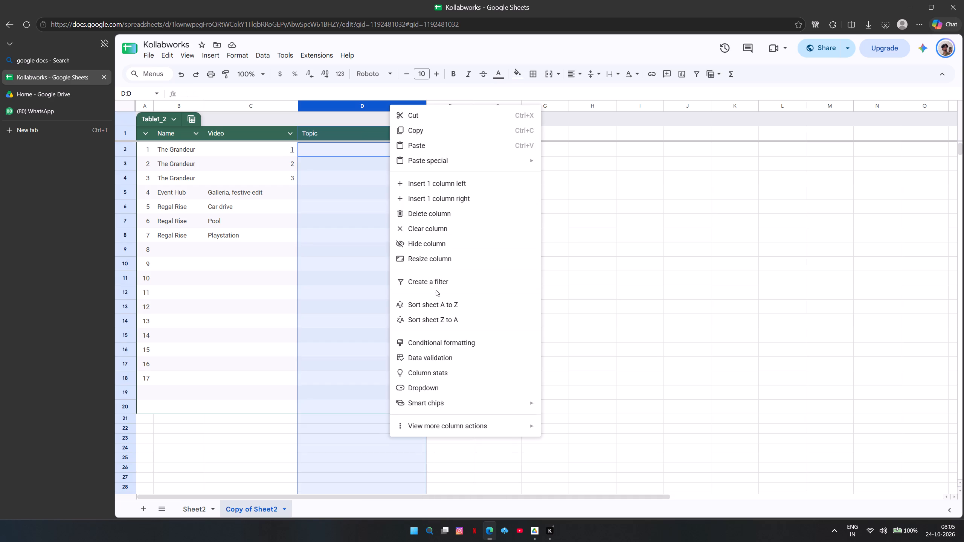
left_click(447, 216)
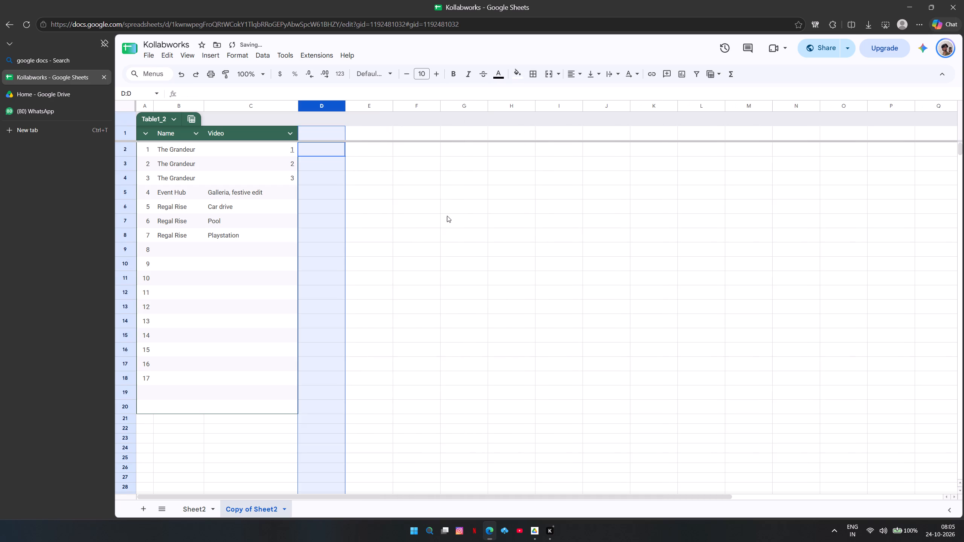
left_click(435, 178)
Enter Event hub in the Name column for entry 8.
left_click(187, 244)
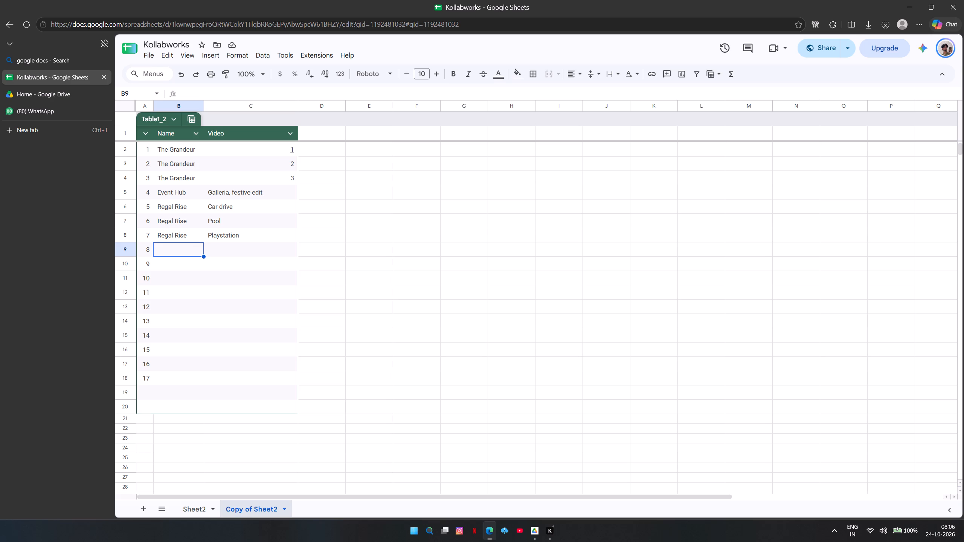
type("Event hub")
left_click(218, 250)
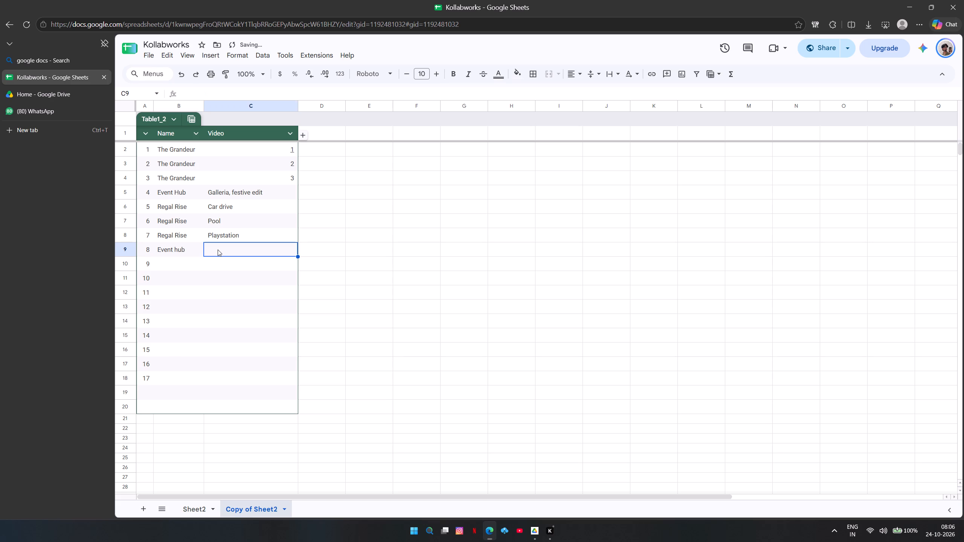
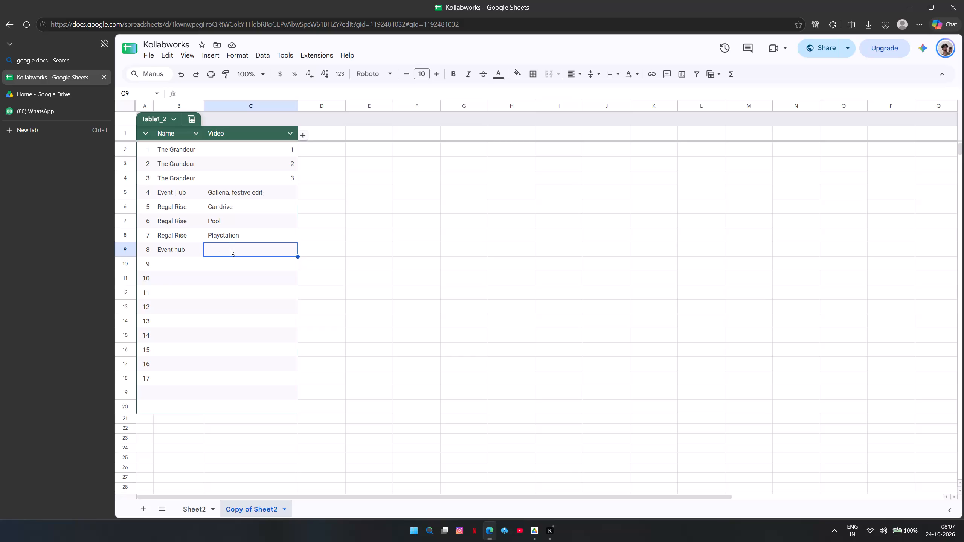
Enter Galleria, festive edit in the Video column for entry 8, Event hub.
left_click(231, 251)
key("shift+g")
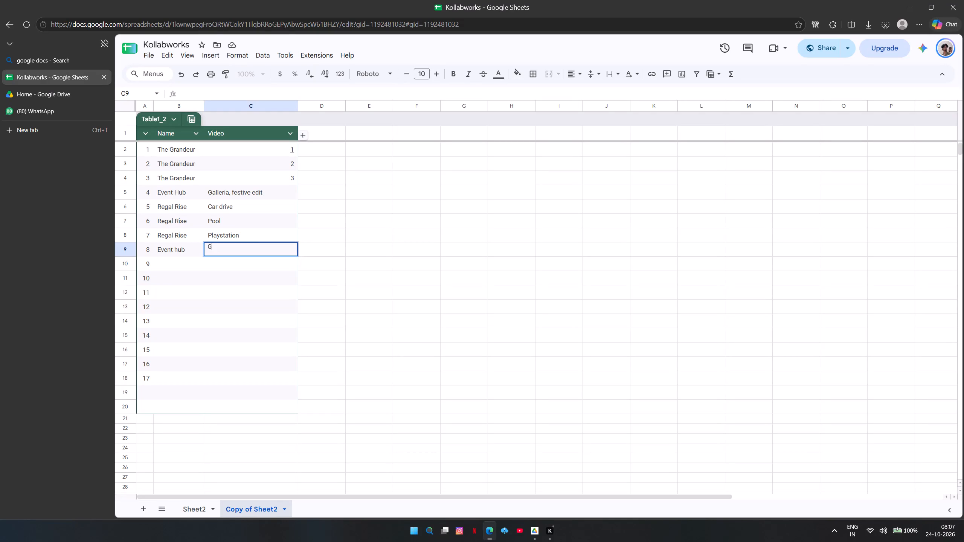
key("Return")
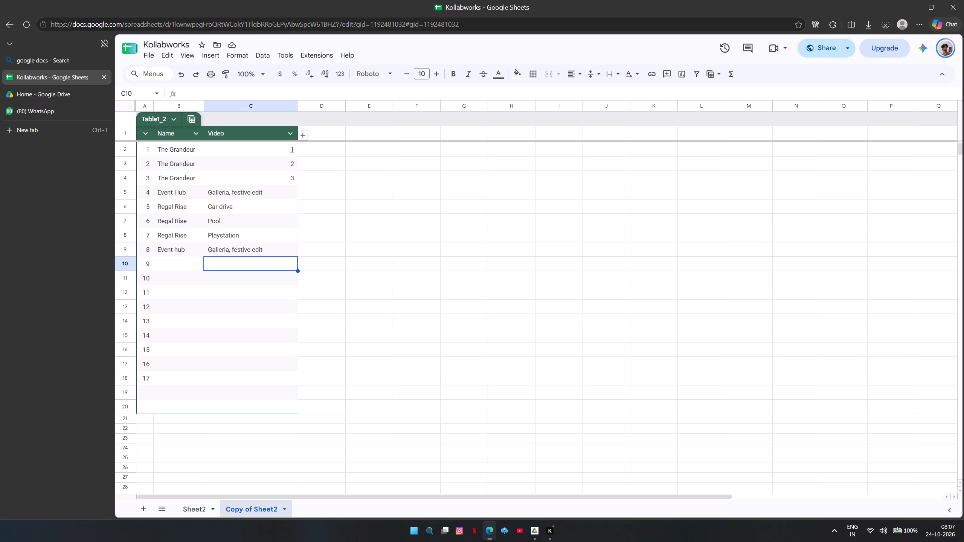
Enter Amayra Investor in the Name column for entry 9.
left_click(166, 267)
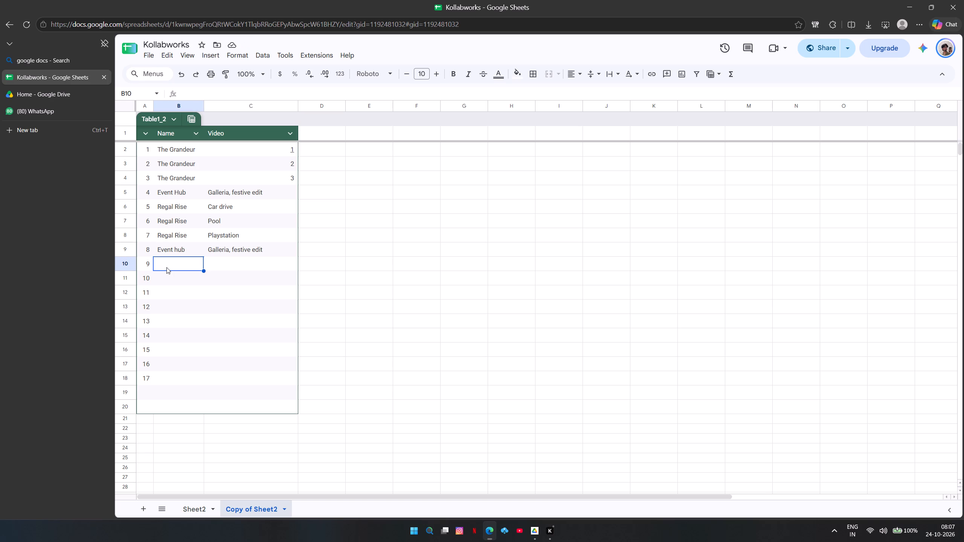
type("Amayra")
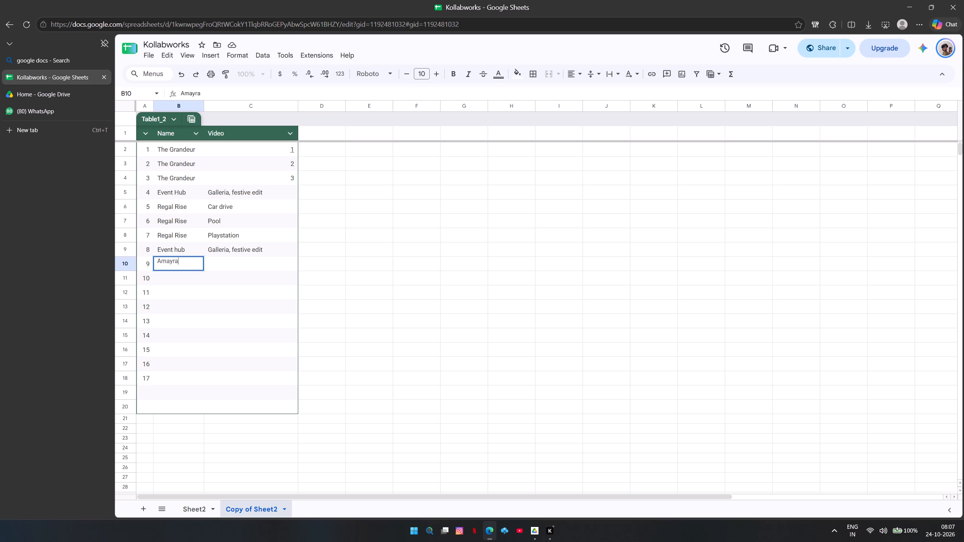
key("space")
type("Investor")
left_click(236, 257)
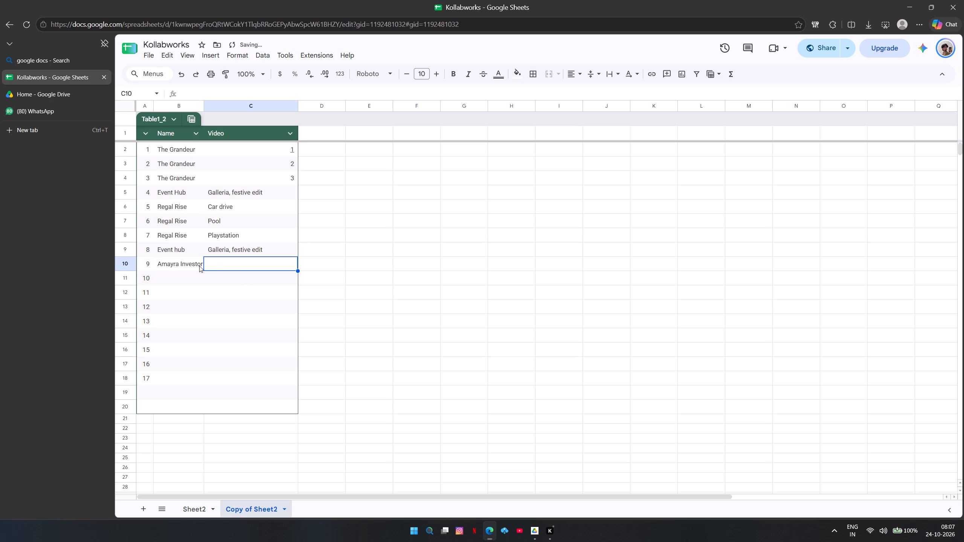
double_click(187, 265)
key("BackSpace")
key("BackSpace")
key("BackSpace")
key("BackSpace")
key("BackSpace")
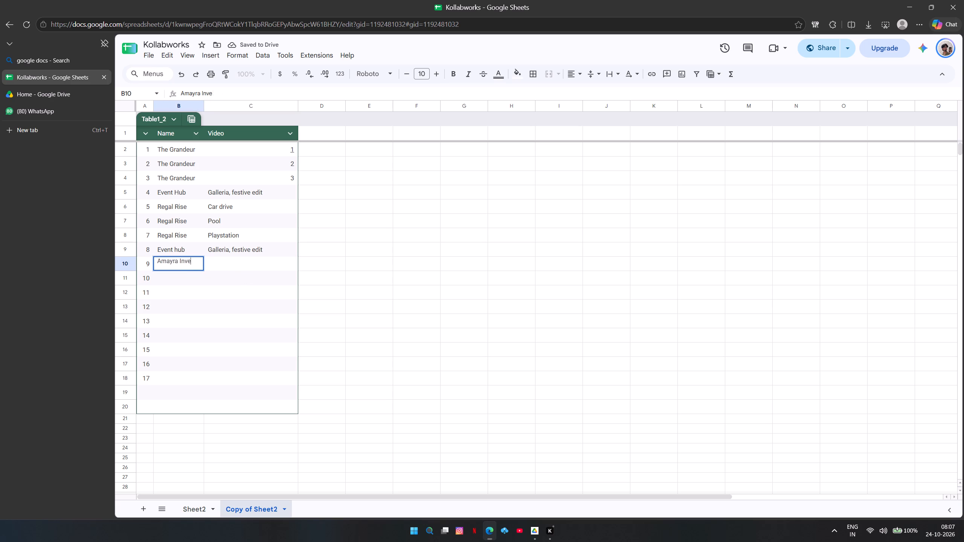
key("BackSpace")
key("BackSpace")
key("BackSpace")
type("Trillium")
left_click(265, 259)
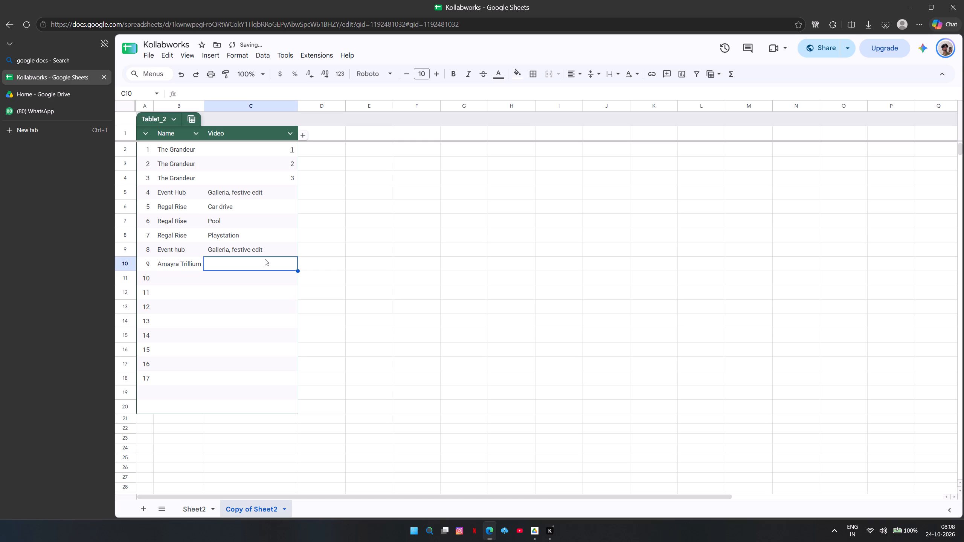
type("investor")
left_click(186, 272)
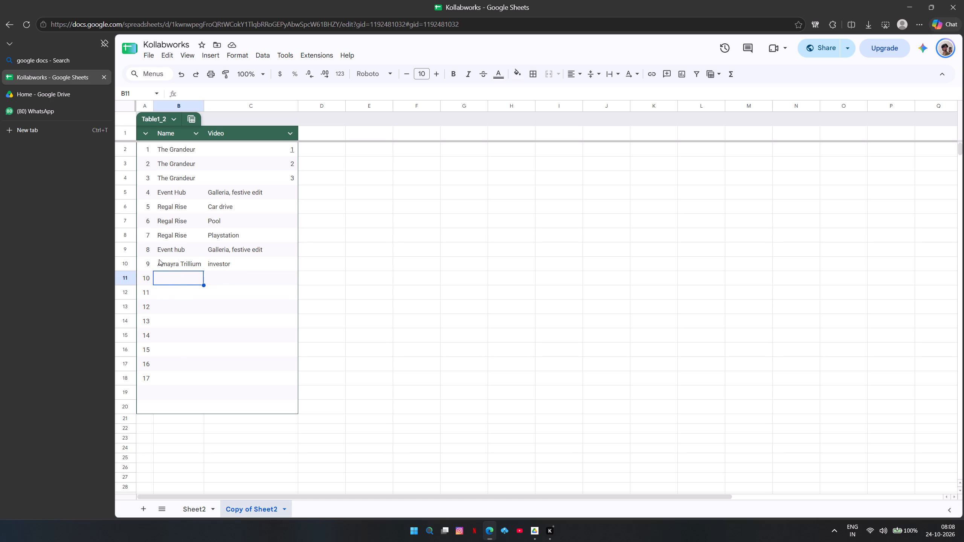
left_click(180, 264)
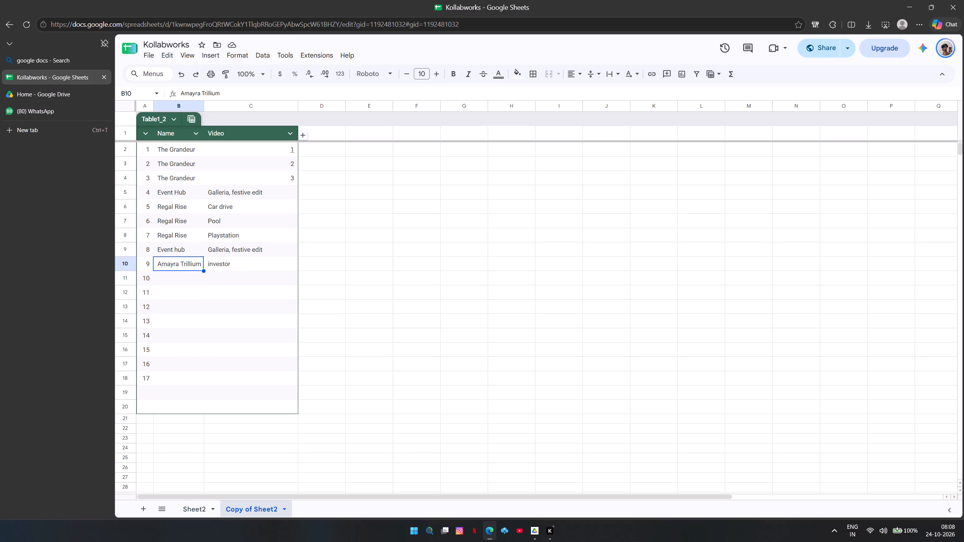
left_click_drag(202, 270, 202, 282)
left_click(221, 278)
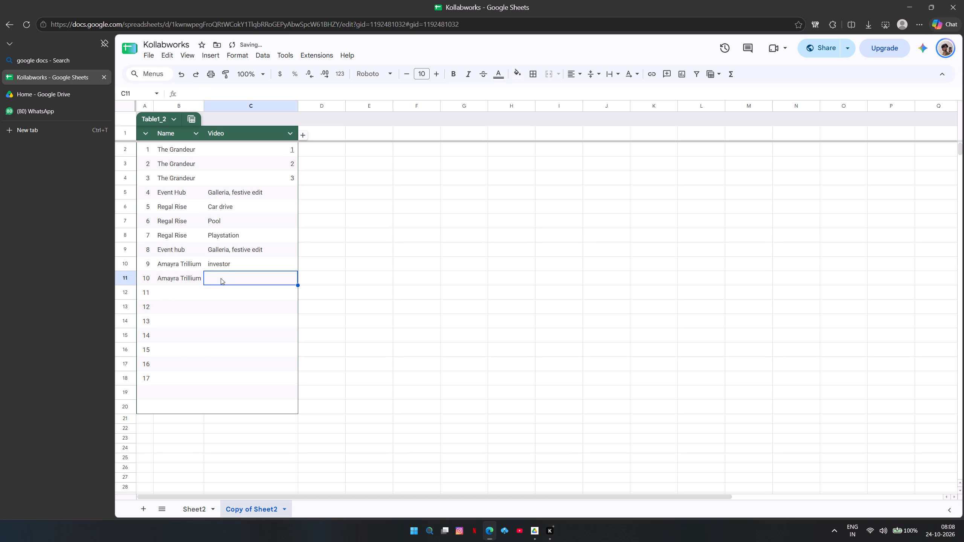
key("shift+e")
type("vent")
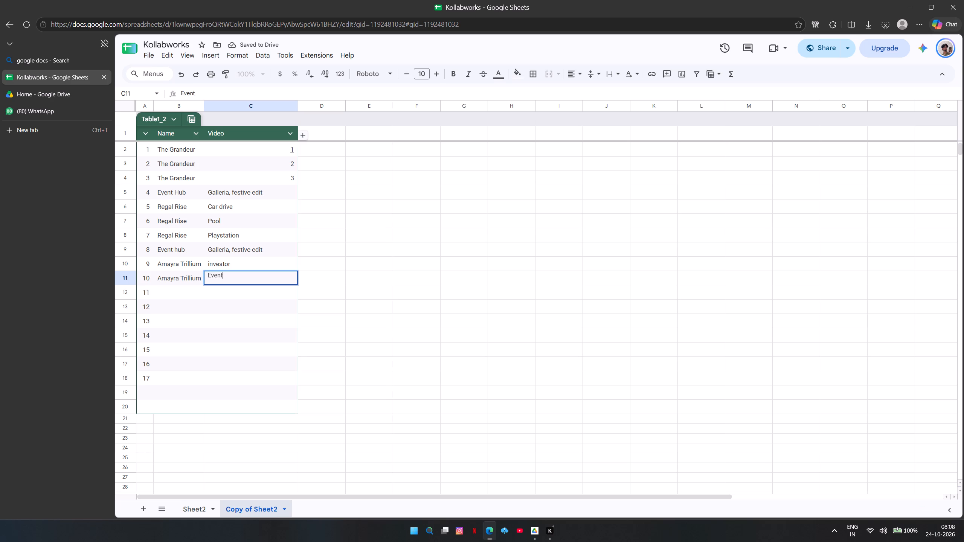
left_click(176, 296)
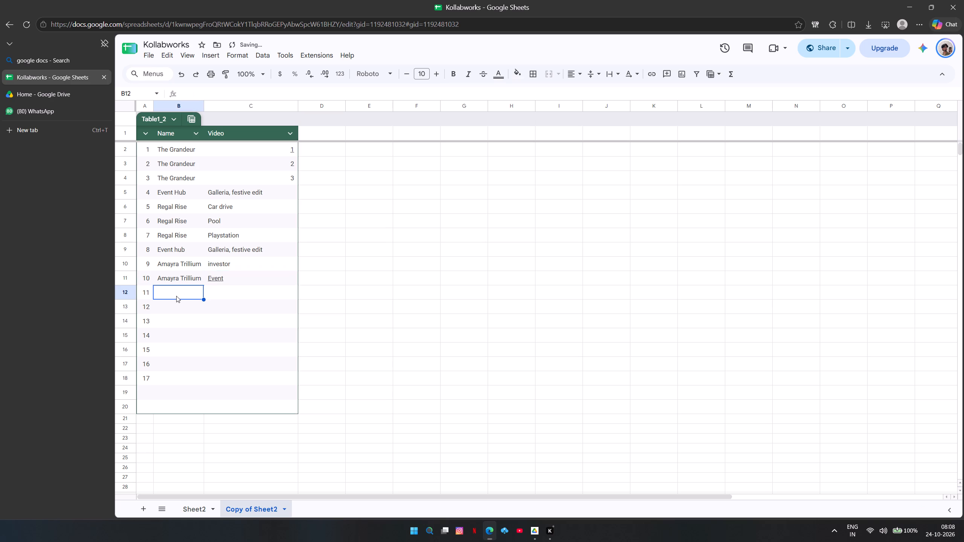
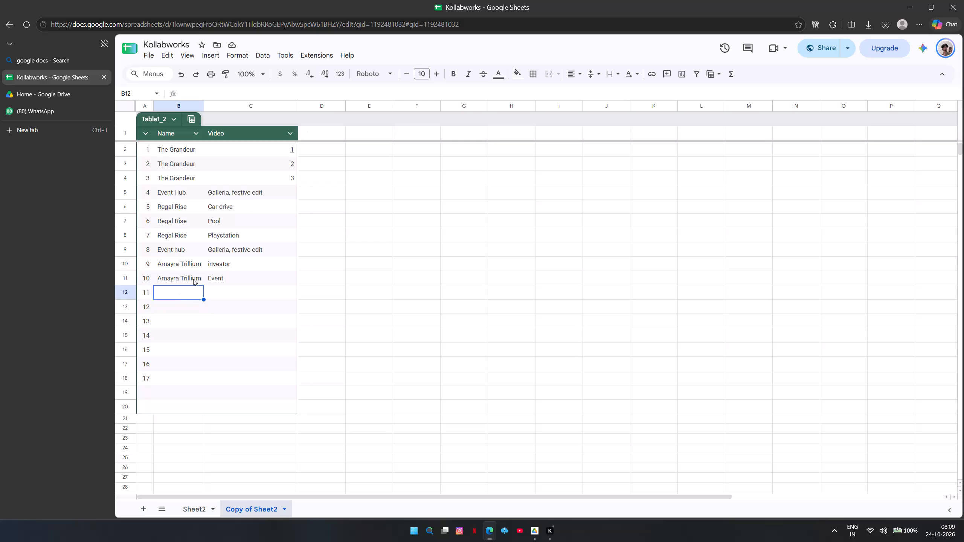
left_click(193, 279)
left_click_drag(204, 285, 203, 292)
left_click(220, 292)
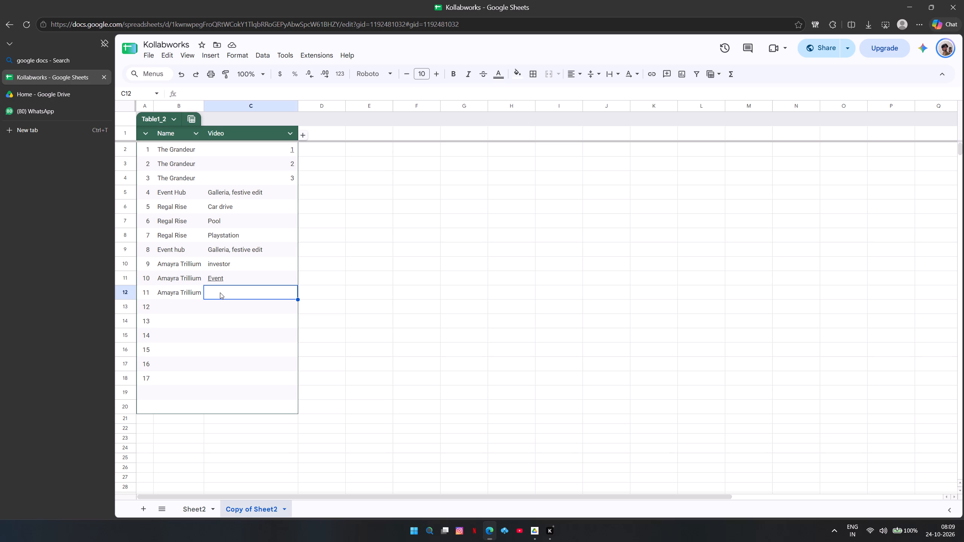
key("1")
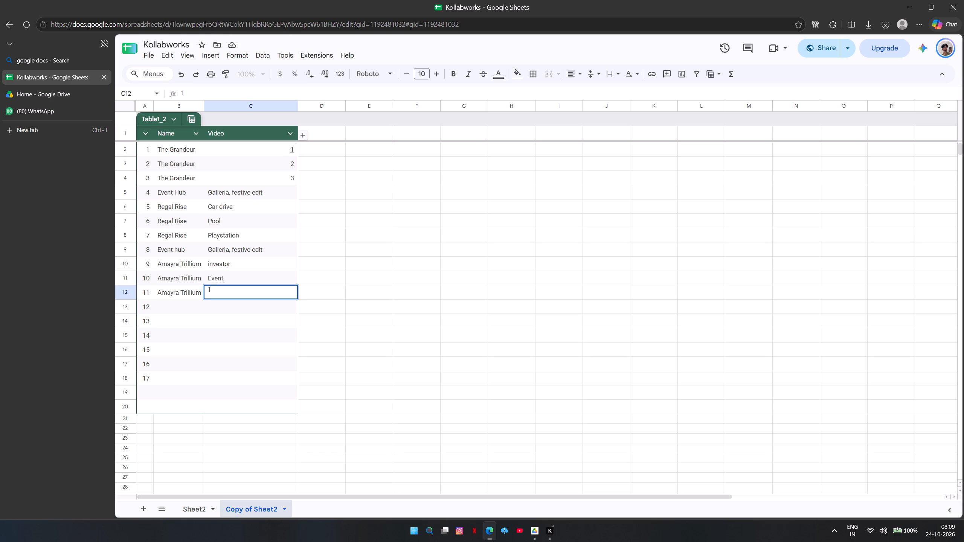
key("BackSpace")
key("1")
key("BackSpace")
key("1")
left_click(161, 303)
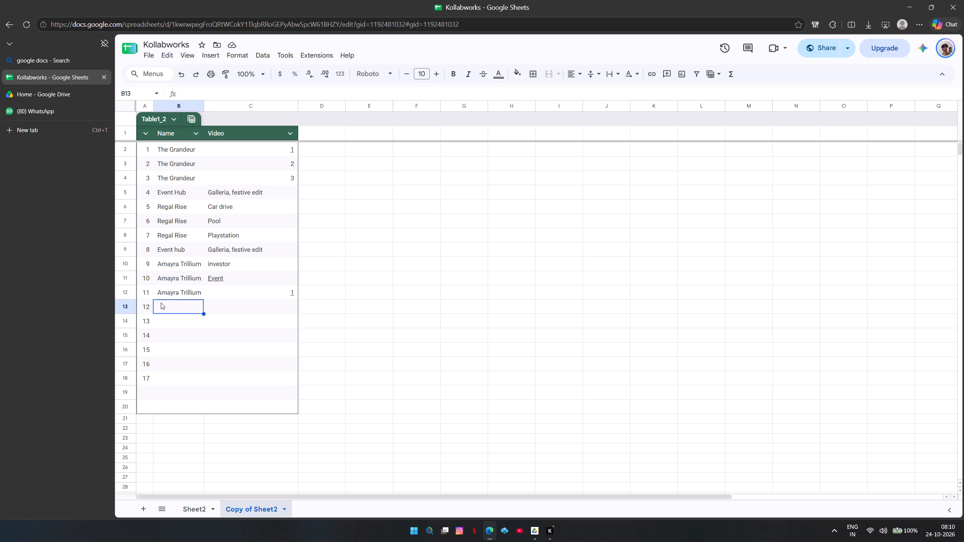
left_click_drag(174, 206, 180, 237)
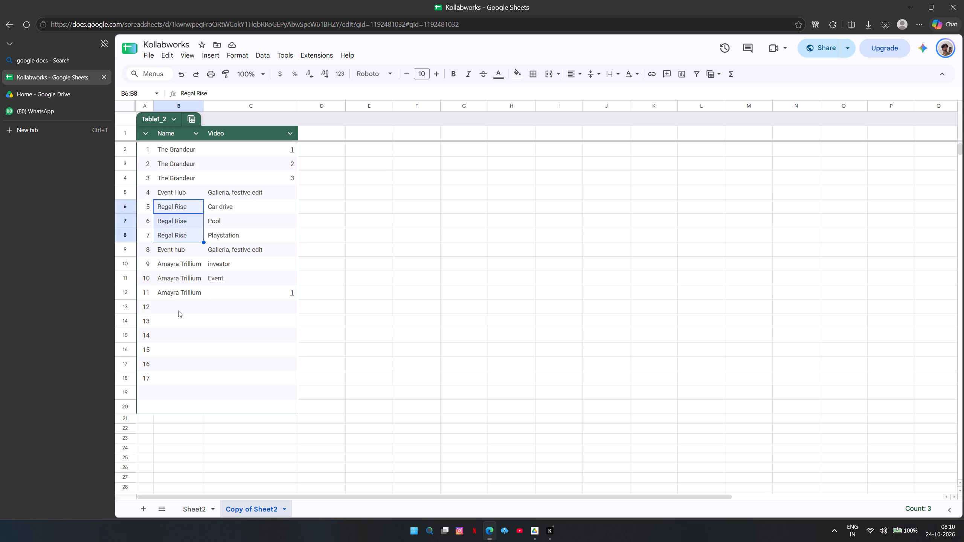
left_click(178, 308)
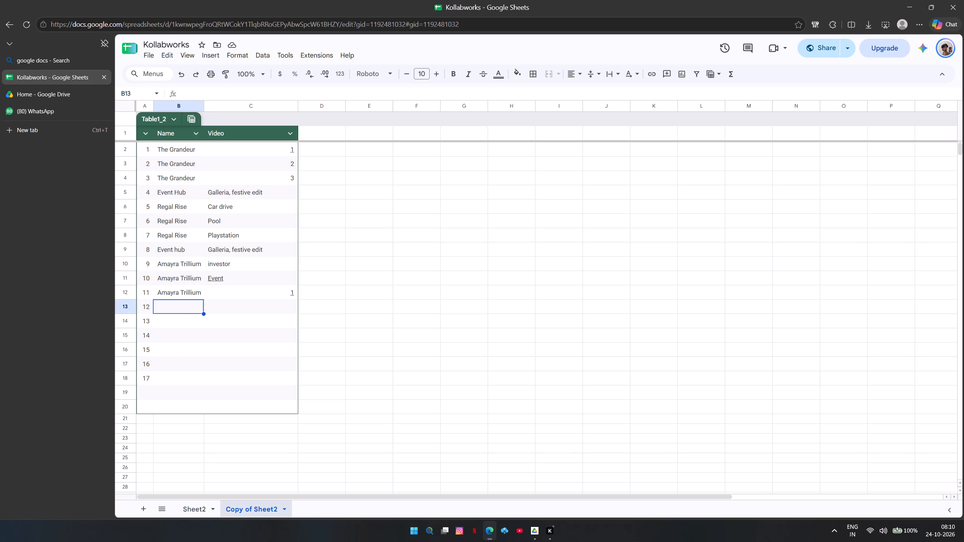
left_click(180, 286)
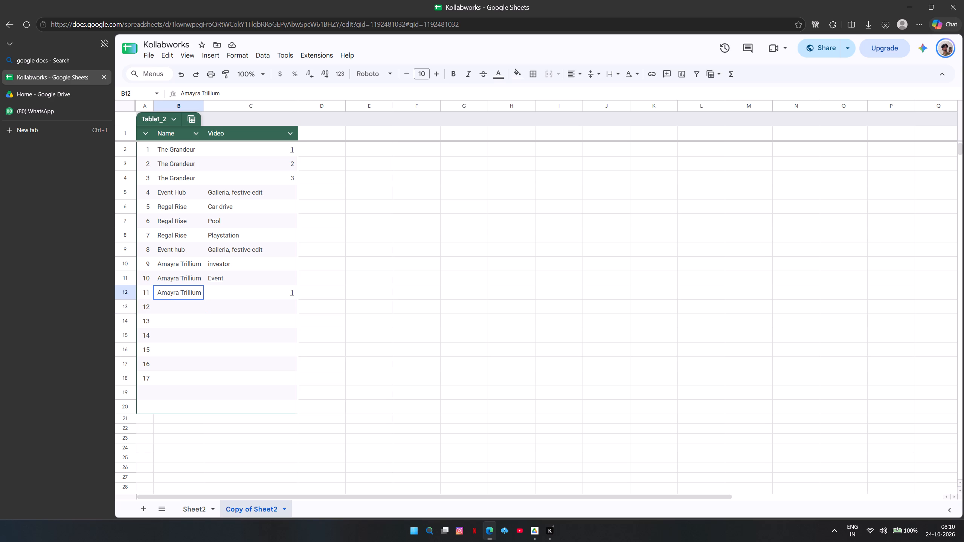
left_click_drag(203, 298, 200, 308)
left_click(232, 302)
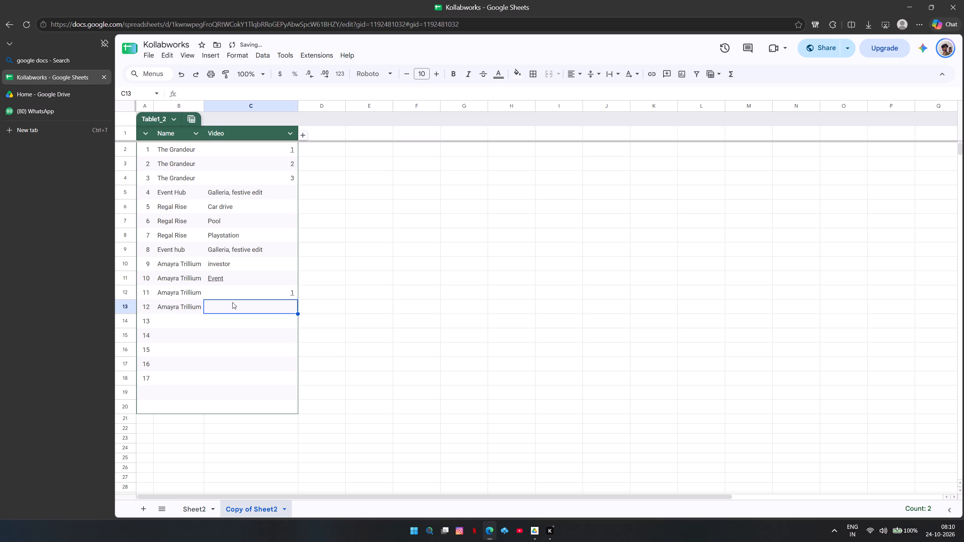
key("2")
key("Return")
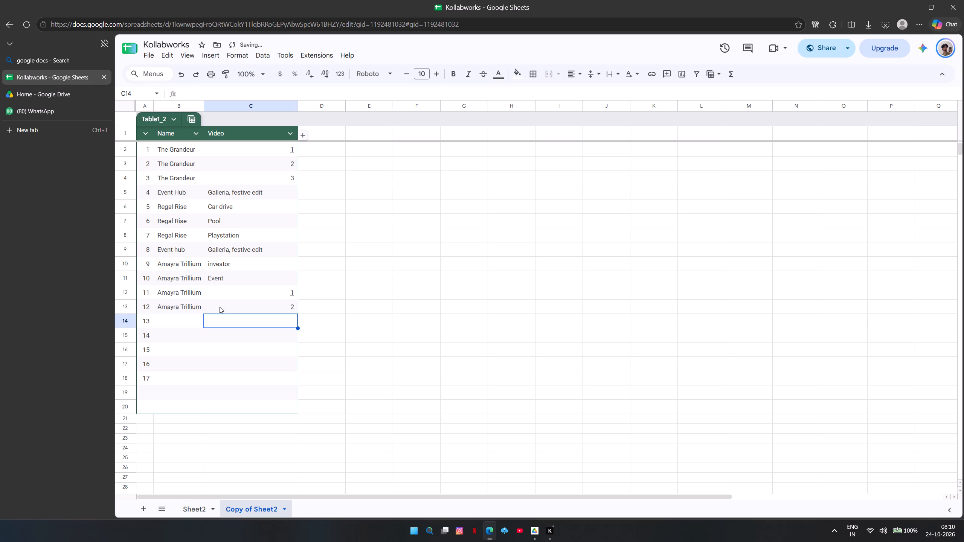
Copy the three Regal Rise names from entries 5 to 7 into the Name column for entries 13 to 15.
left_click(160, 326)
left_click_drag(177, 207, 182, 234)
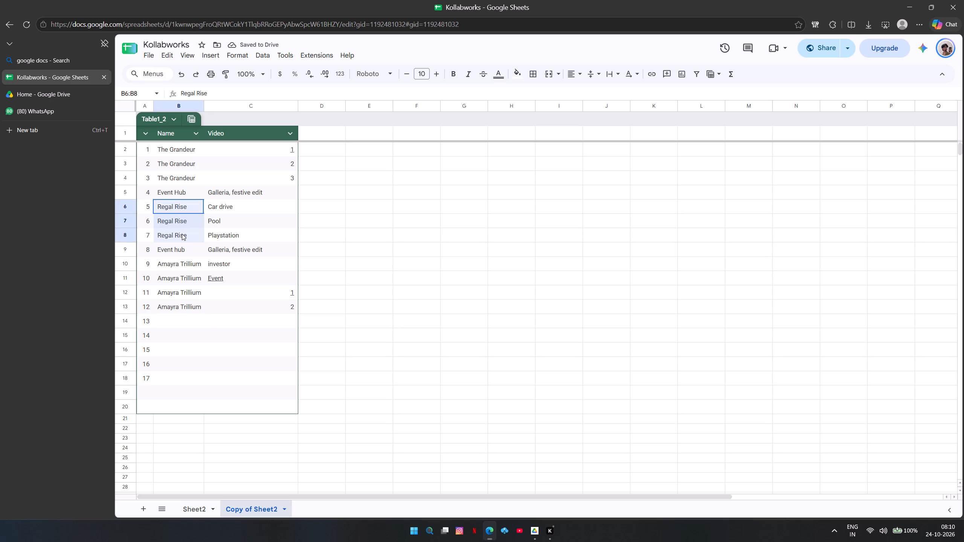
left_click_drag(182, 234, 182, 235)
left_click_drag(180, 204, 182, 236)
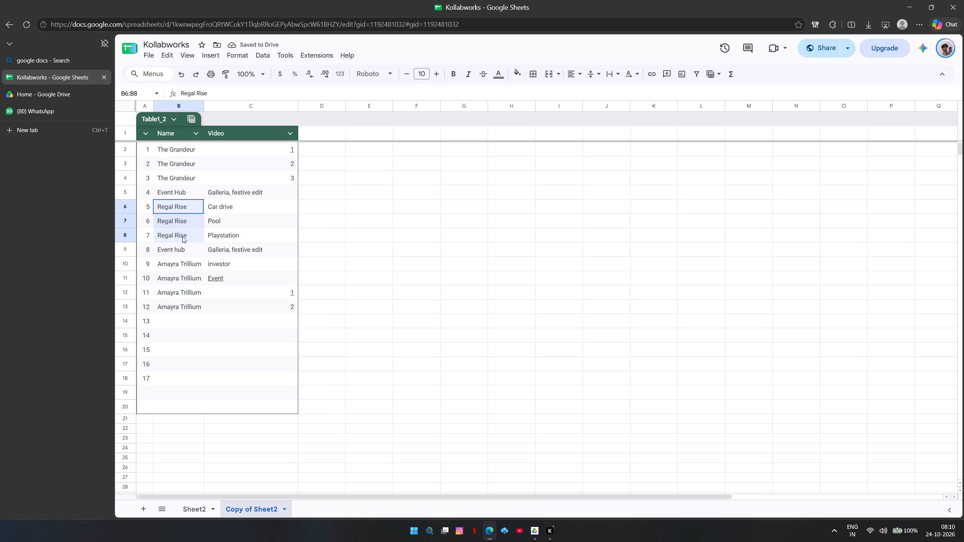
left_click_drag(182, 236, 183, 236)
right_click(176, 235)
left_click(201, 221)
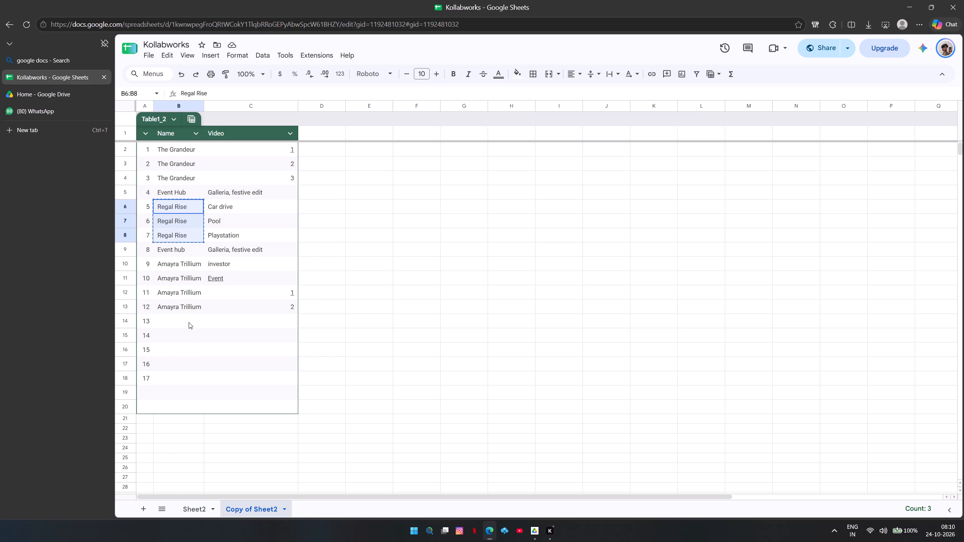
left_click(188, 322)
key("ctrl+v")
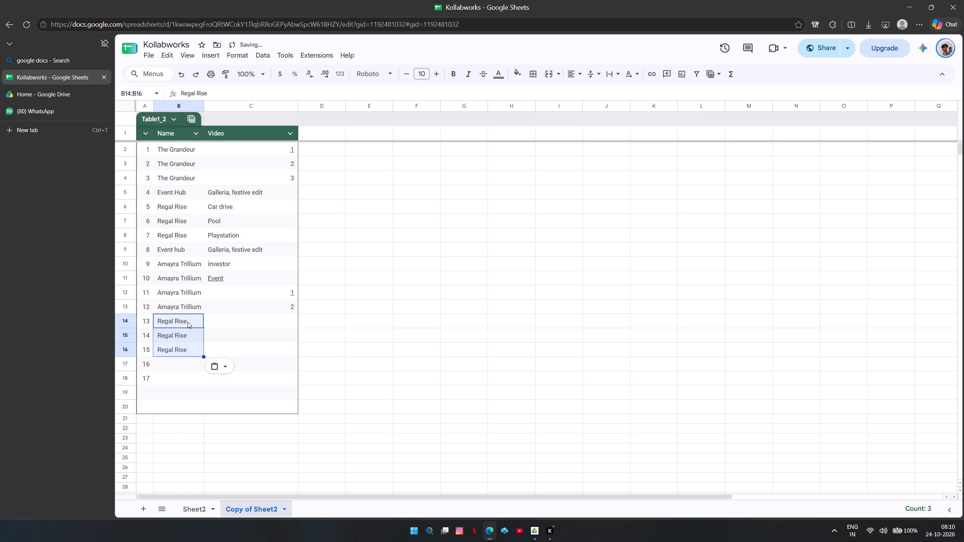
left_click(208, 322)
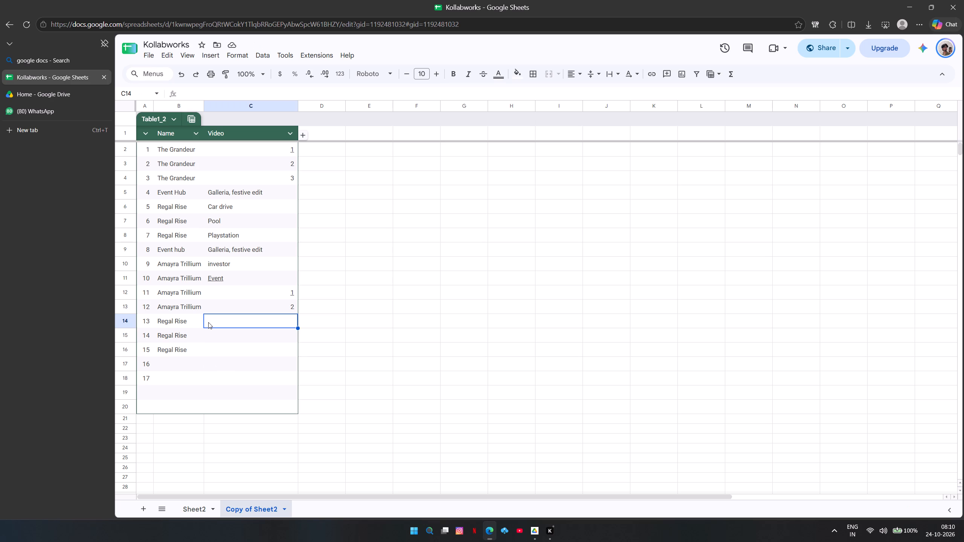
Search the computer for the Unigram app and open it.
left_click(429, 535)
type("uni")
key("Return")
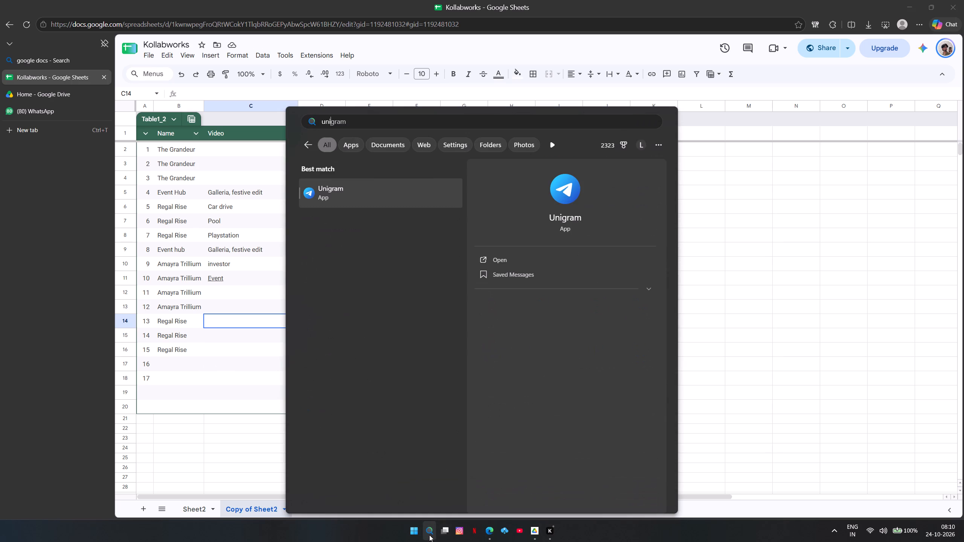
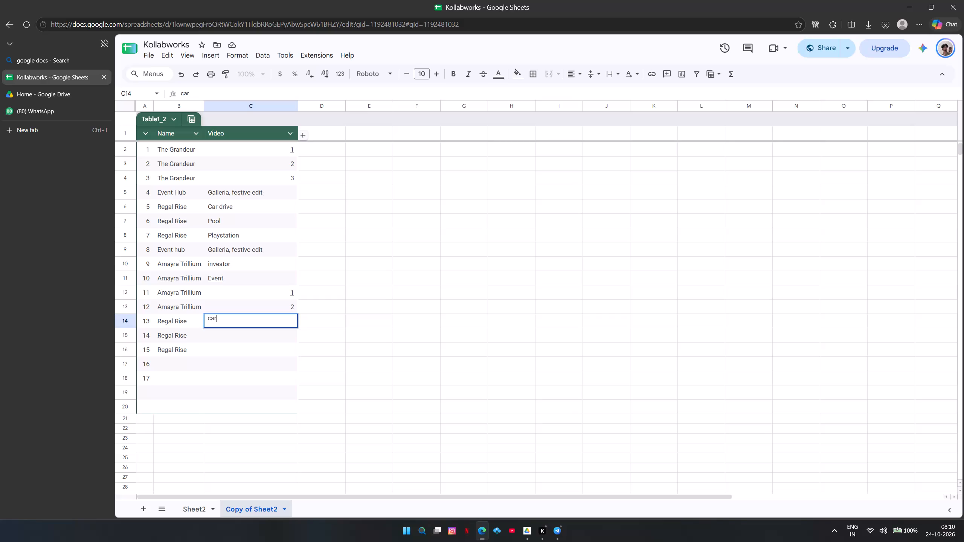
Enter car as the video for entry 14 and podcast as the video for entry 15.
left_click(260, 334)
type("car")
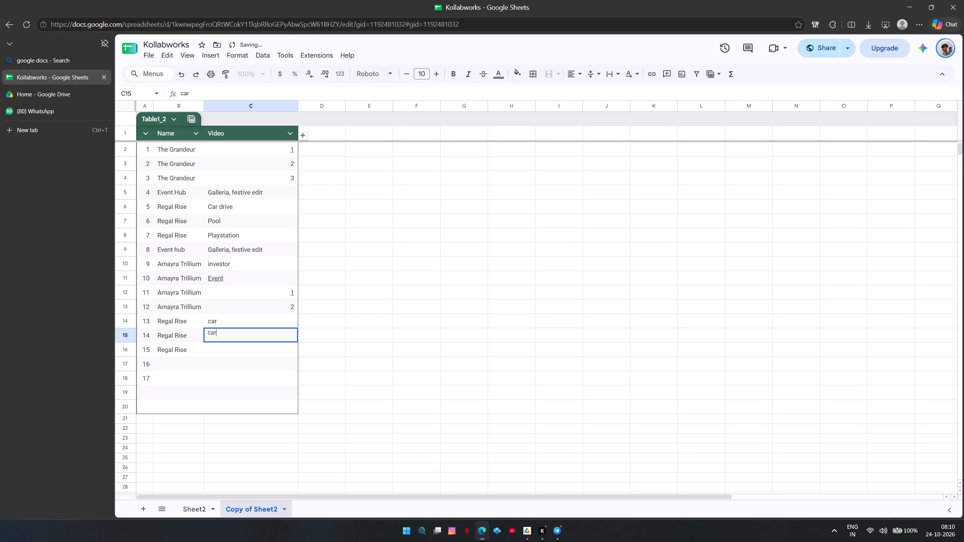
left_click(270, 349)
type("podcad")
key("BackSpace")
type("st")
Enter Event hub as the name for entry 16.
left_click(192, 361)
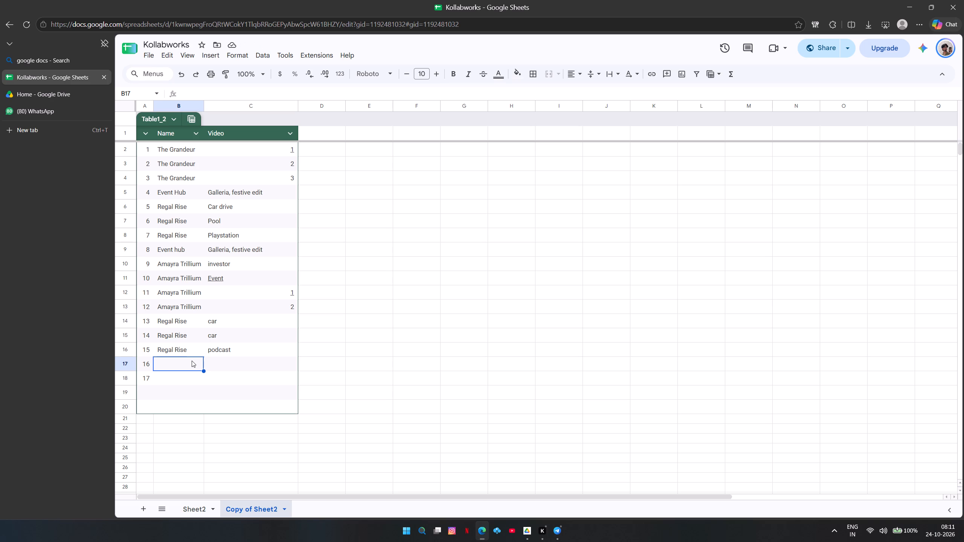
key("shift+e")
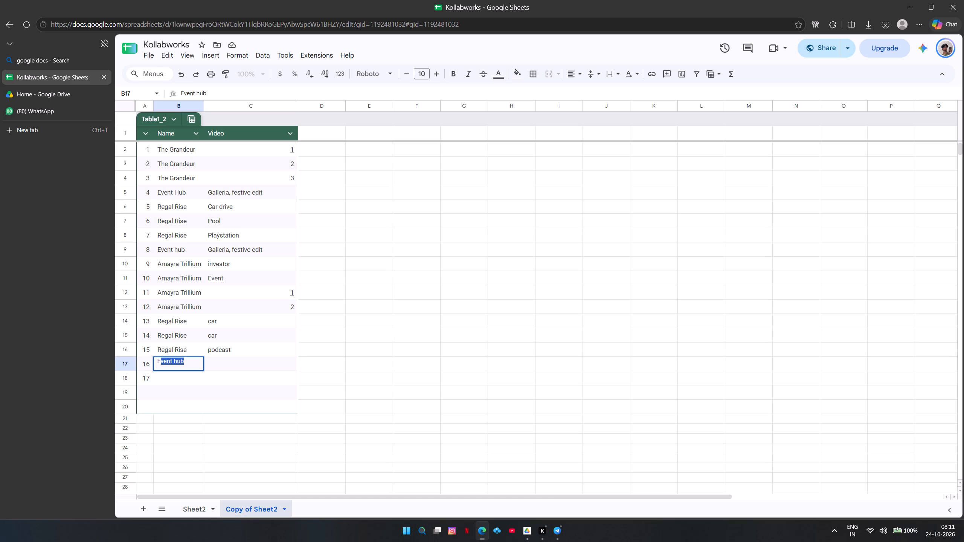
key("Tab")
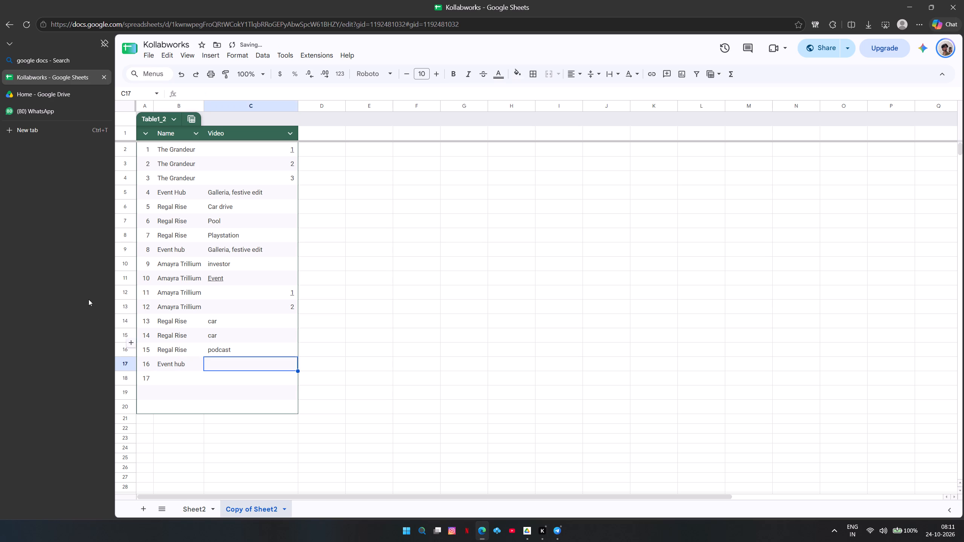
Replace the video of entry 14, the second of the last three Regal Rise rows, with Car drive.
left_click(218, 330)
key("BackSpace")
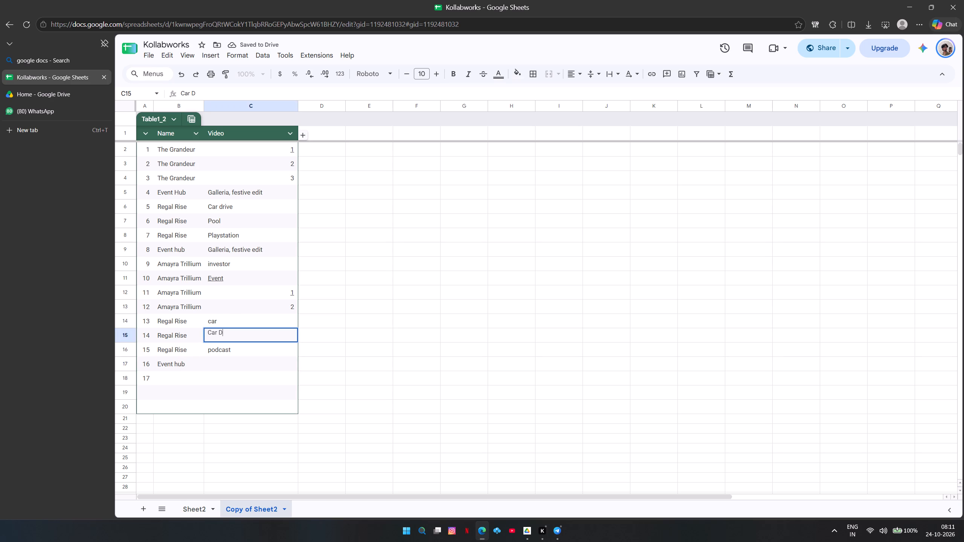
key("BackSpace")
key("BackSpace")
key("BackSpace")
type("drive")
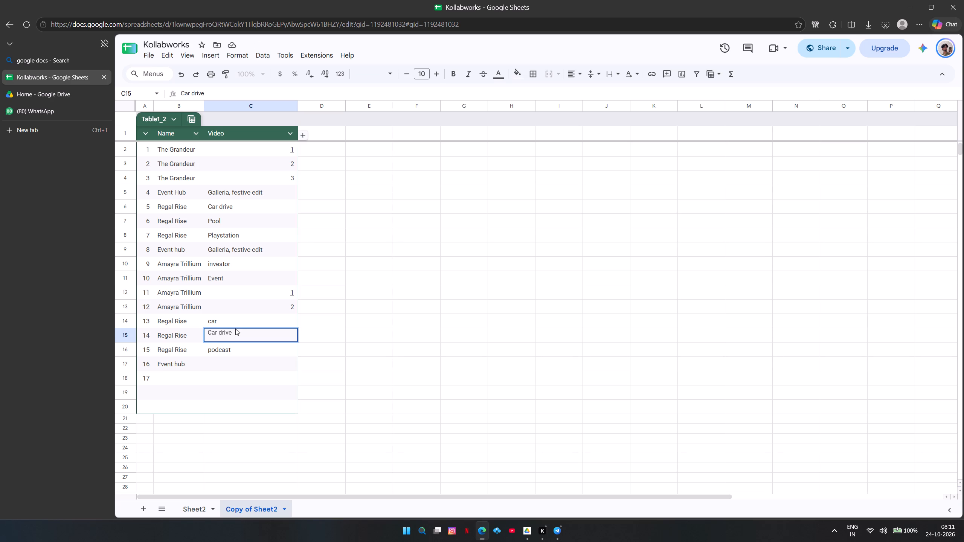
Replace the video of entry 13, the first of the last three Regal Rise rows, with Car drive.
left_click(236, 321)
double_click(217, 323)
key("BackSpace")
key("BackSpace")
key("BackSpace")
key("BackSpace")
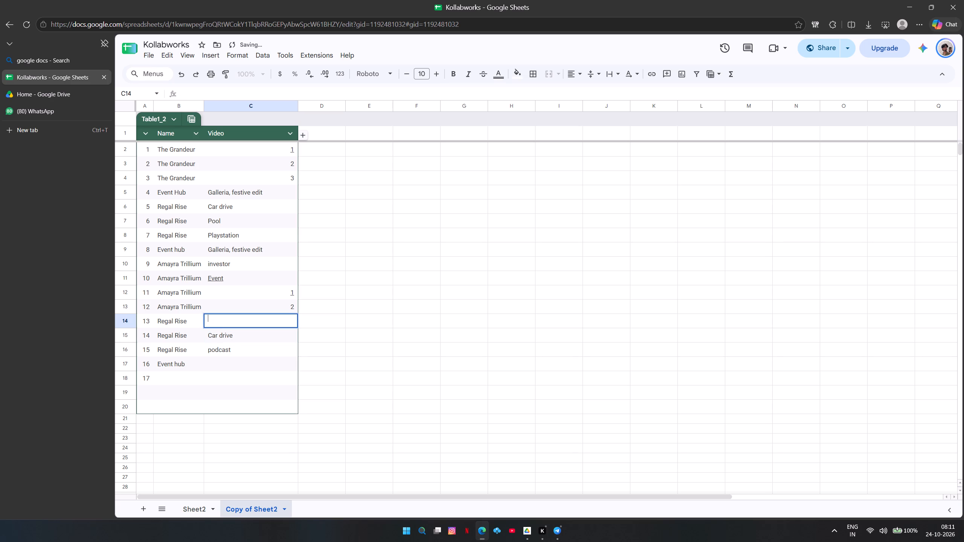
type("Ca")
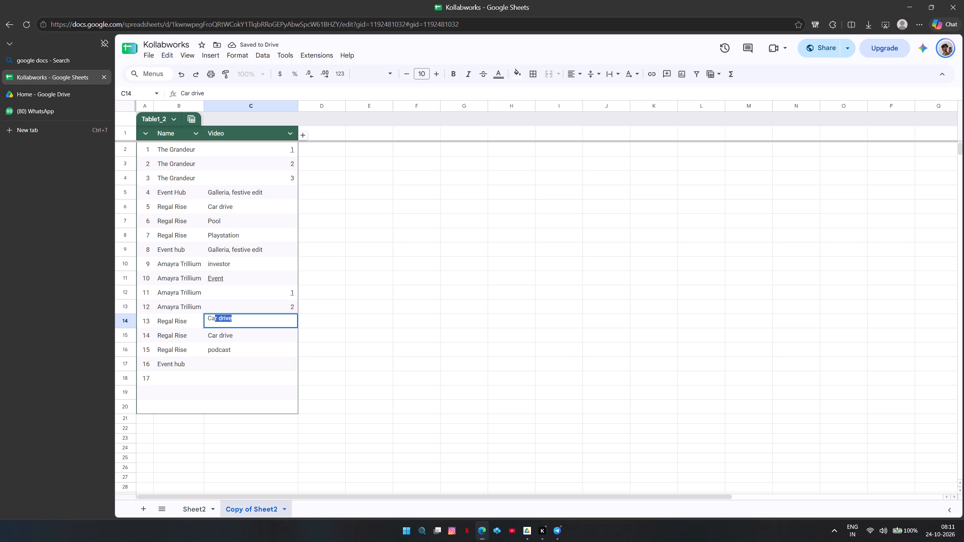
key("Tab")
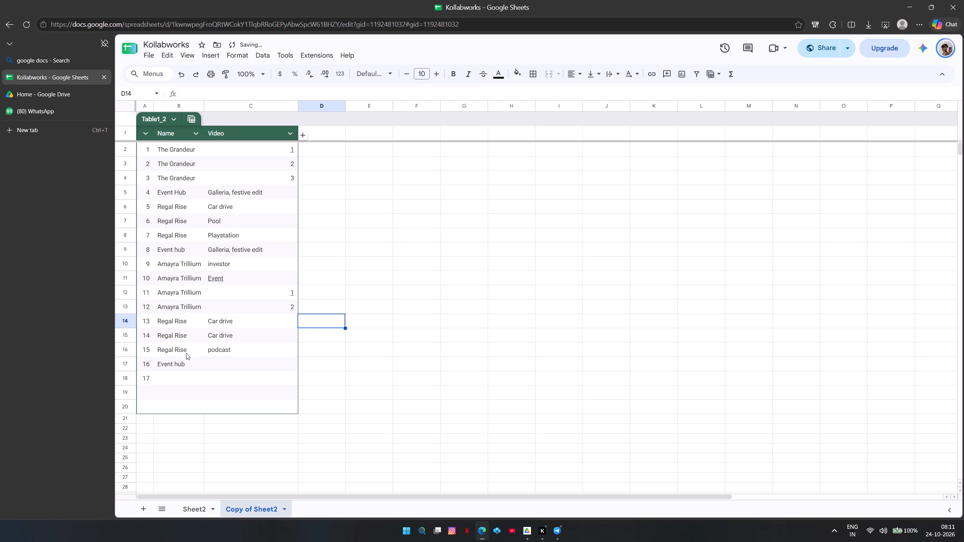
Replace the video of entry 15 with the capitalised word Podcast.
double_click(217, 352)
key("BackSpace")
key("BackSpace")
key("BackSpace")
key("BackSpace")
key("BackSpace")
key("BackSpace")
key("BackSpace")
key("BackSpace")
key("BackSpace")
key("BackSpace")
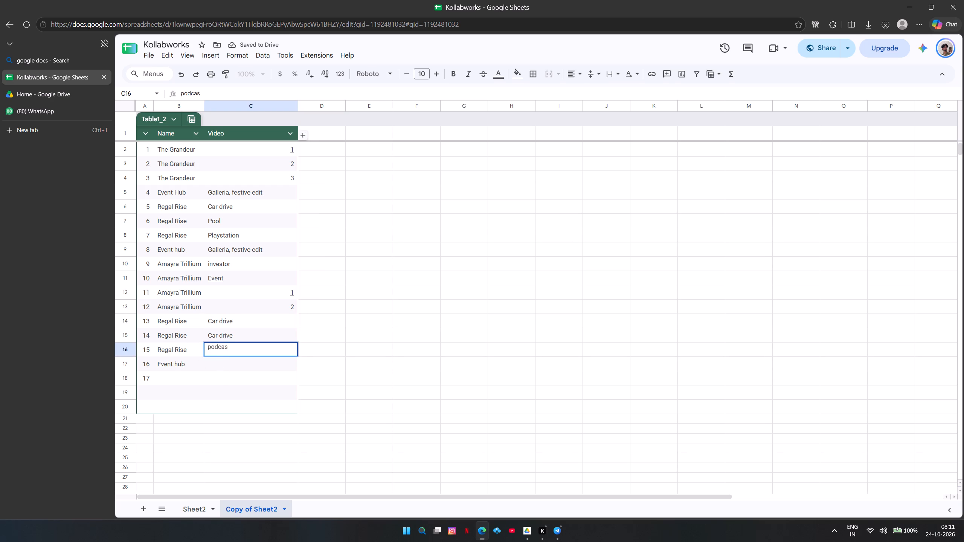
type("Podcast")
Enter Jubilee Walk as the video for entry 16.
left_click(229, 361)
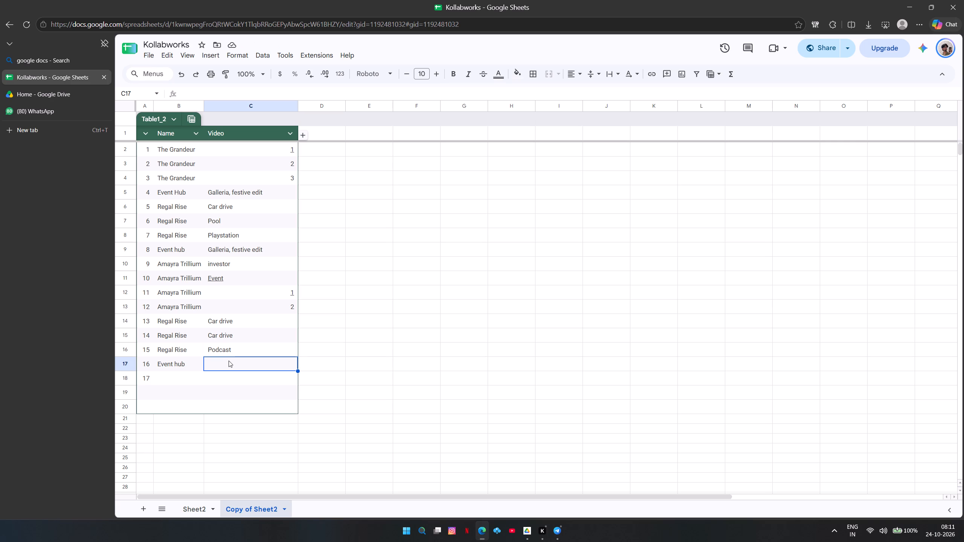
type("Jubilee Walk")
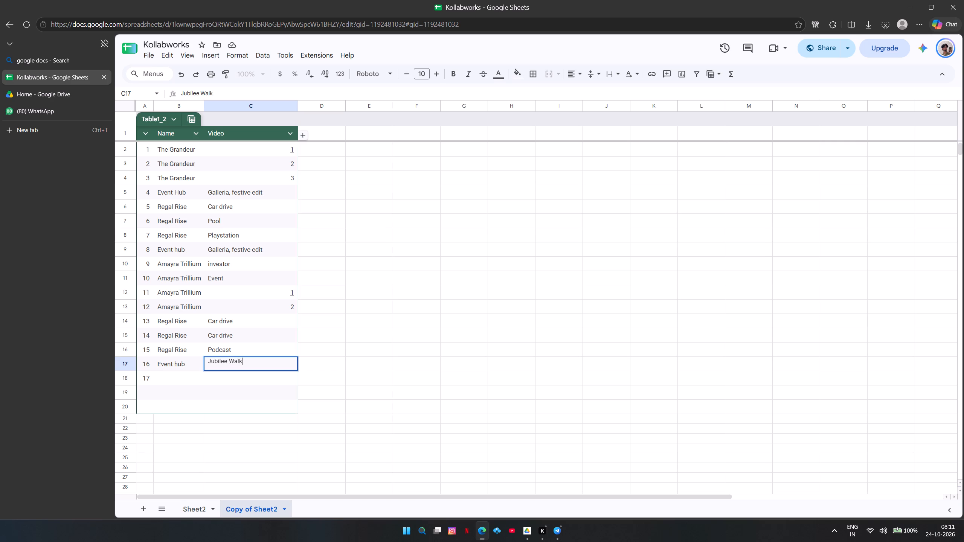
left_click(179, 371)
left_click(188, 376)
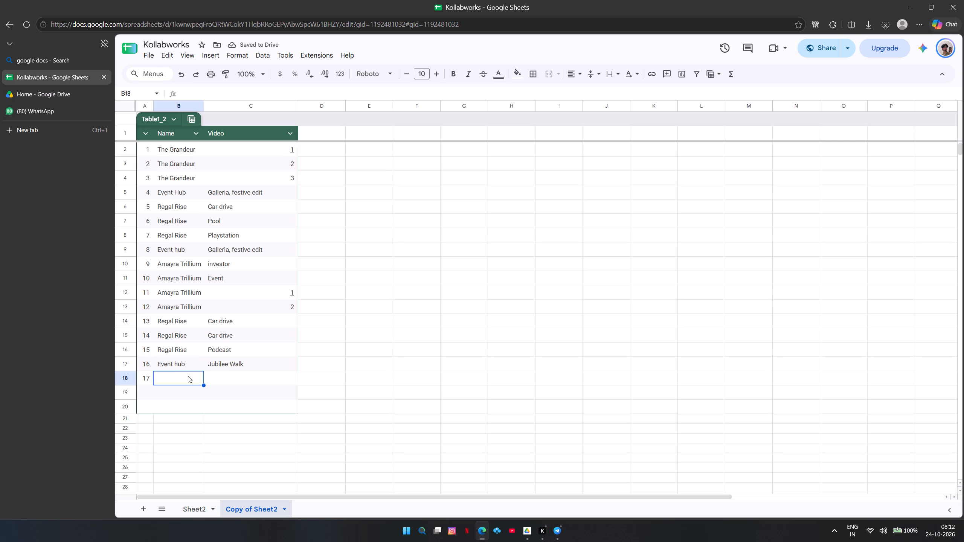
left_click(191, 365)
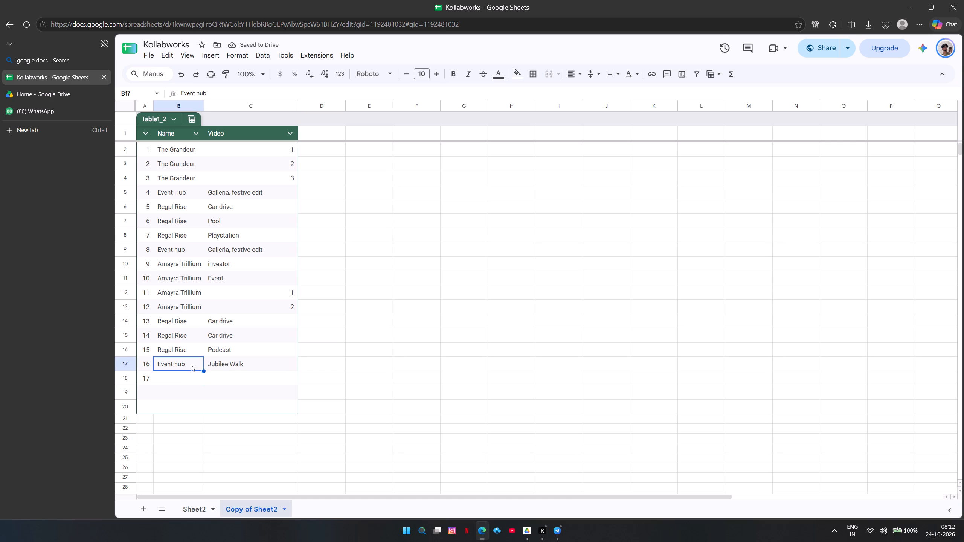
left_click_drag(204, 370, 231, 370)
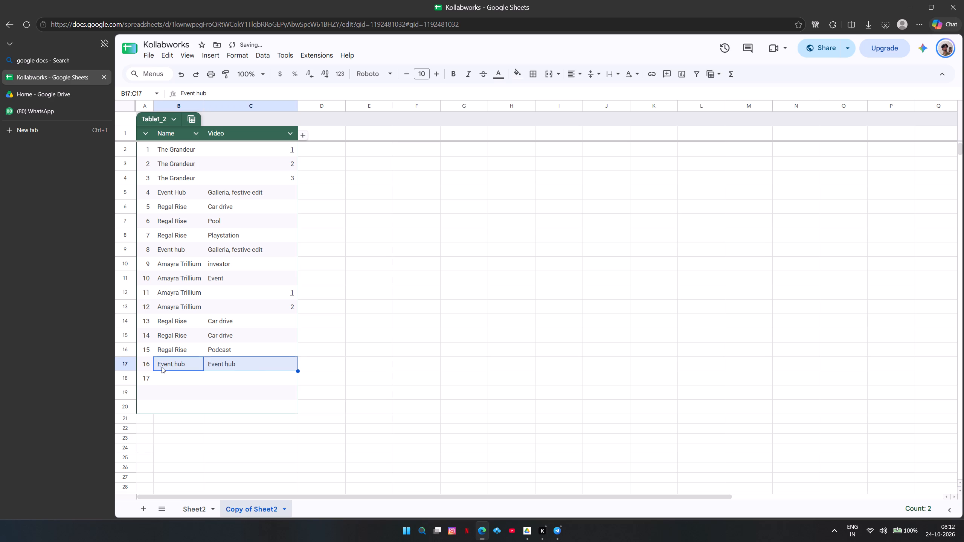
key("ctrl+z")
Copy the name Event hub and video Jubilee Walk from entry 16 down to entry 17.
left_click_drag(258, 364, 192, 369)
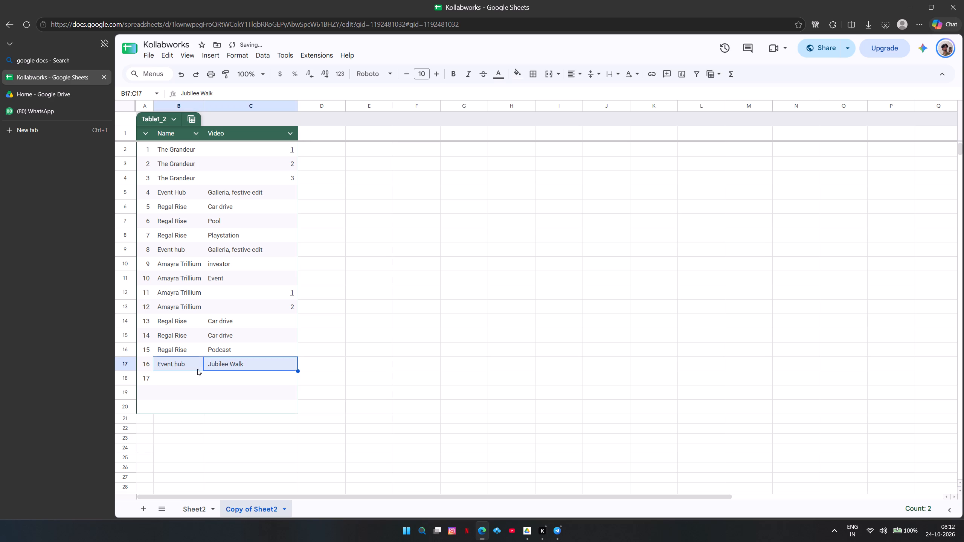
left_click_drag(297, 371, 294, 381)
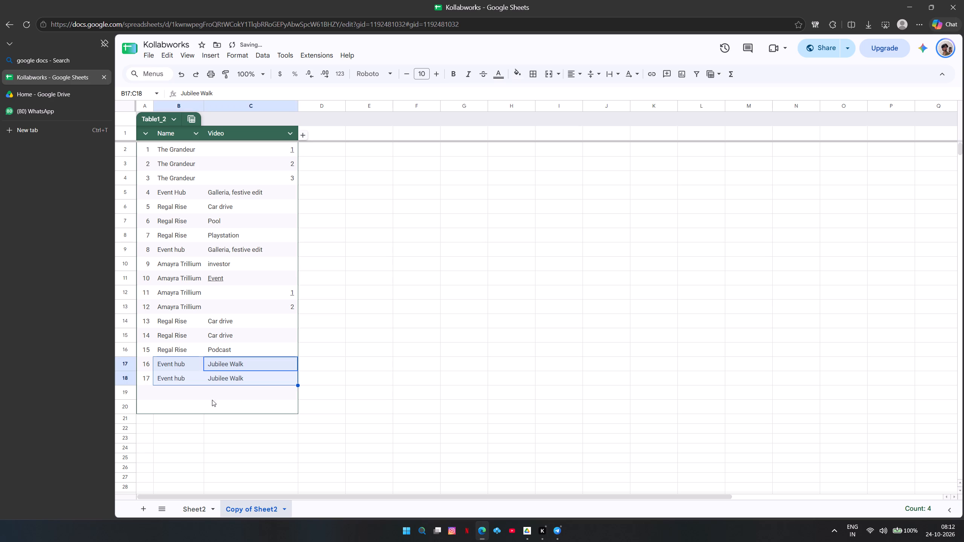
Number the empty row below entry 17 as 18.
left_click(184, 393)
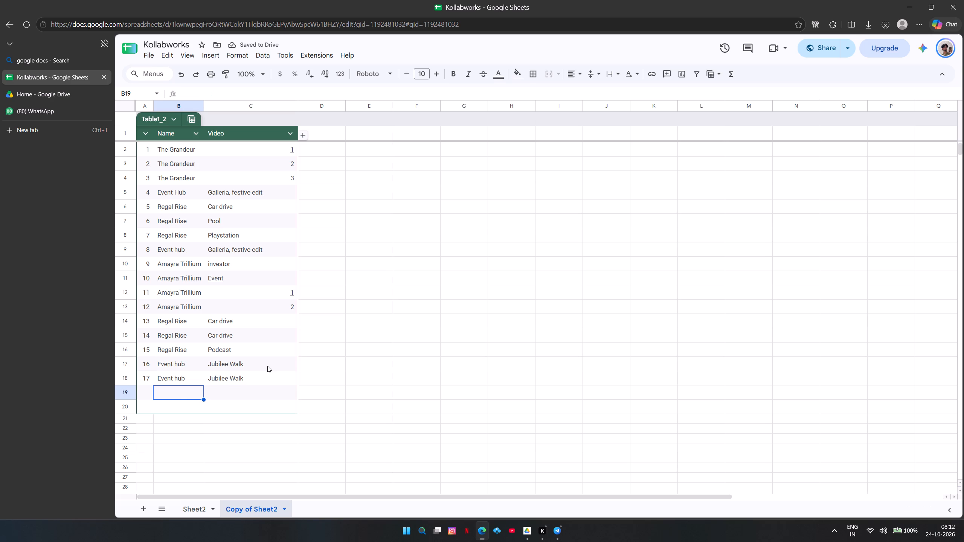
left_click(145, 379)
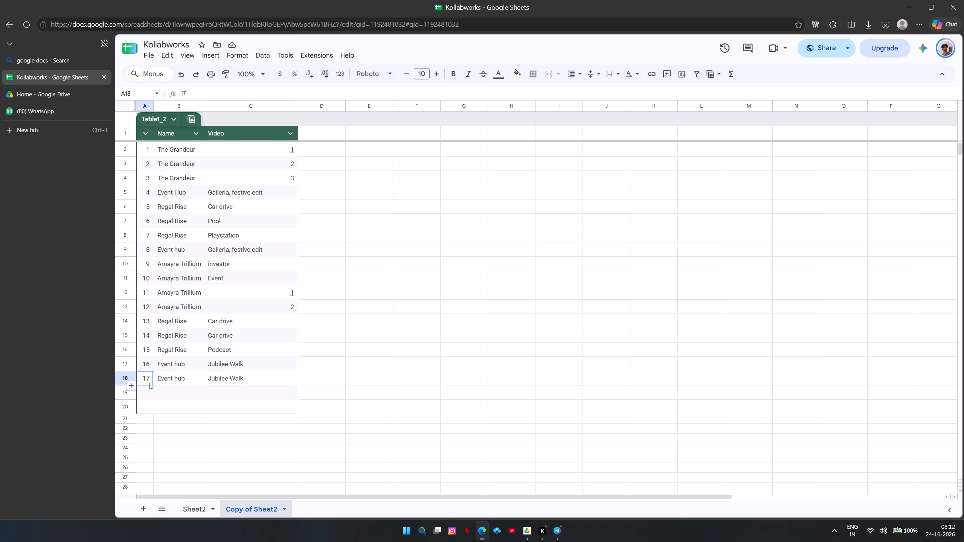
left_click_drag(152, 385, 152, 392)
double_click(150, 392)
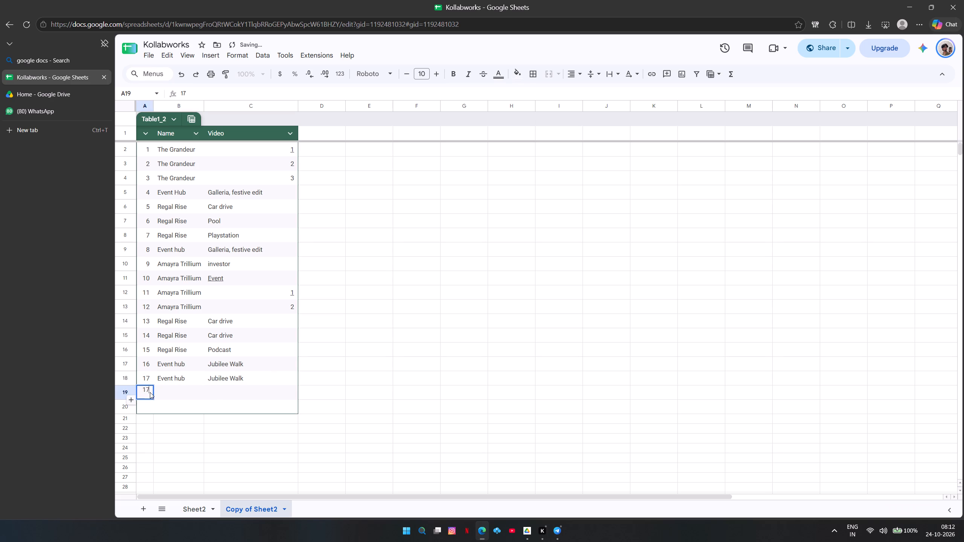
key("BackSpace")
key("8")
Fill in entry 18 with Regalrise as its name and Real estate as its video.
left_click(180, 388)
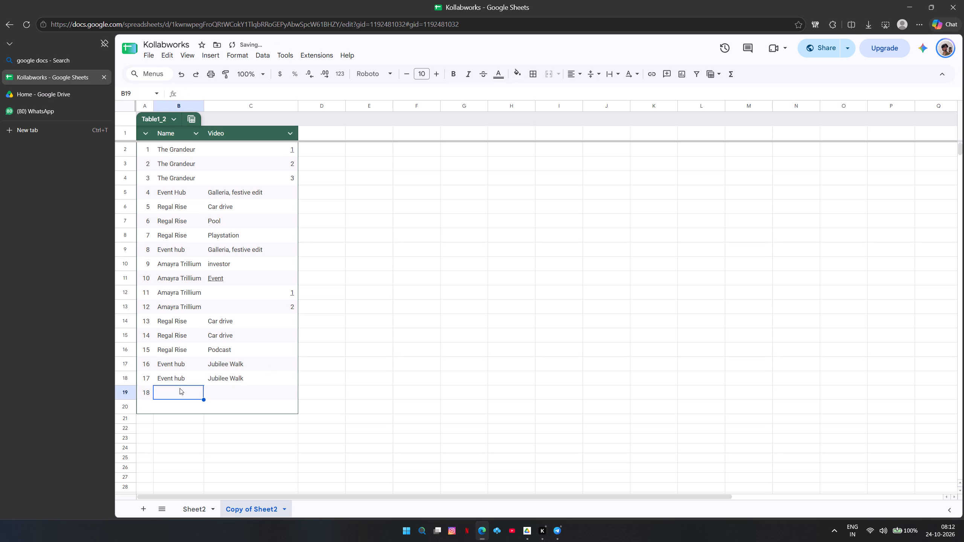
type("Regalrise")
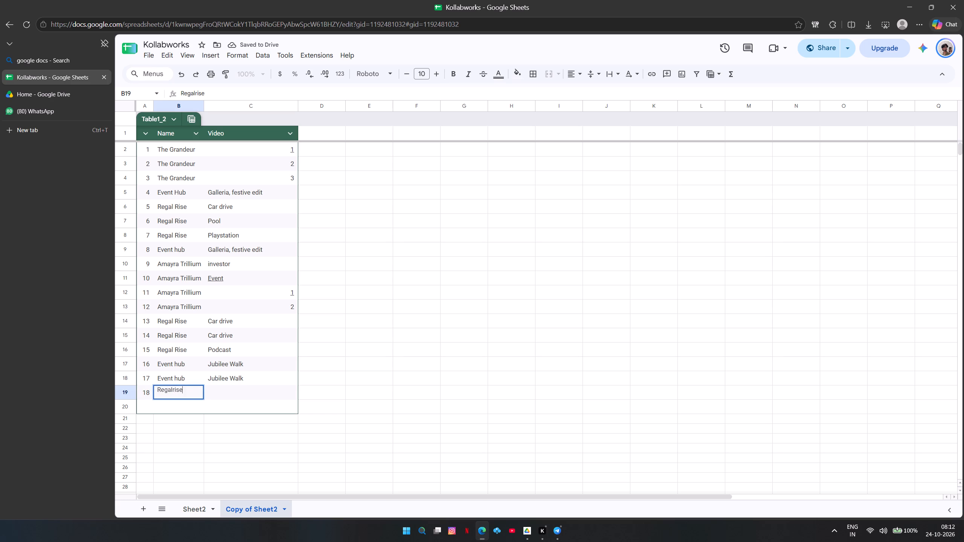
left_click(212, 391)
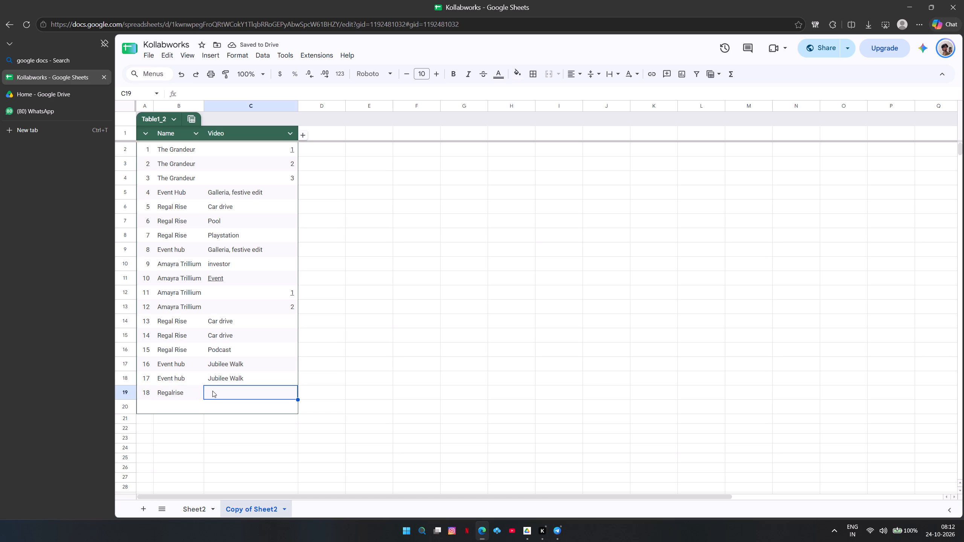
key("1")
key("BackSpace")
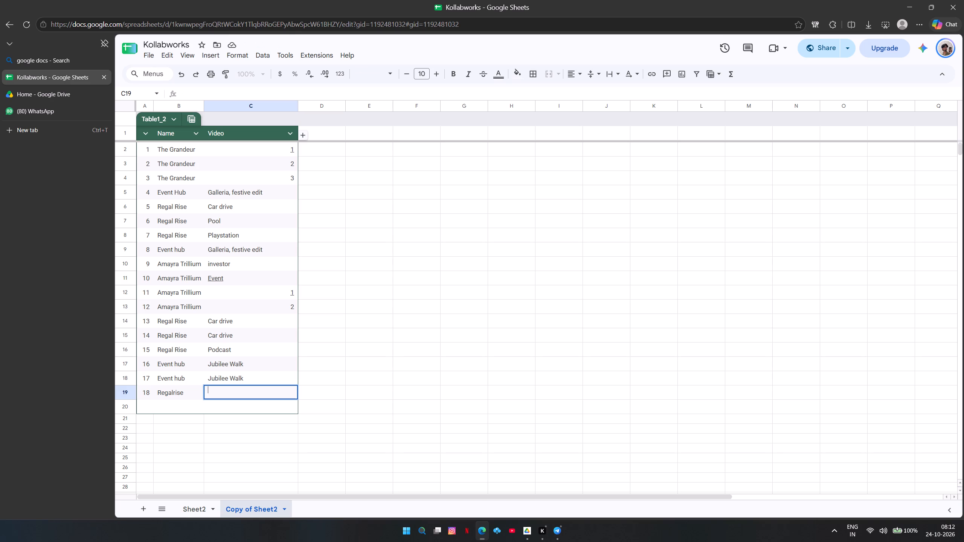
type("Realestate")
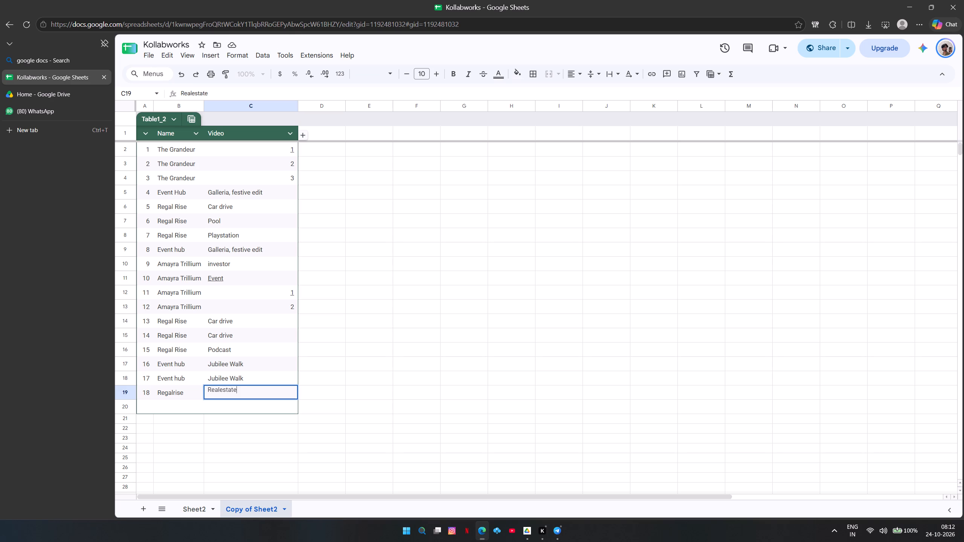
left_click(220, 393)
key("space")
left_click(287, 309)
Change the video of entry 11 for Amayra Trillium to Normal 1.
left_click(277, 297)
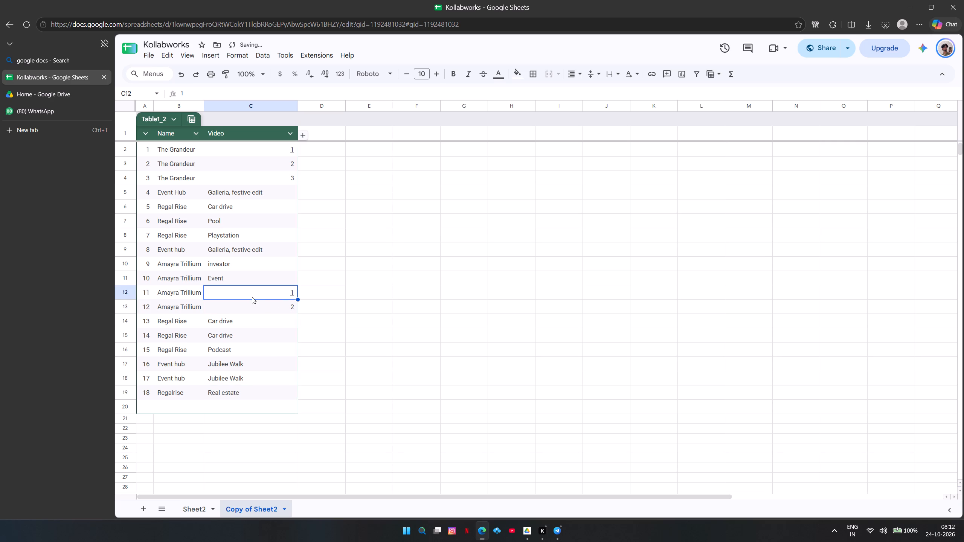
double_click(252, 297)
key("space")
type("no")
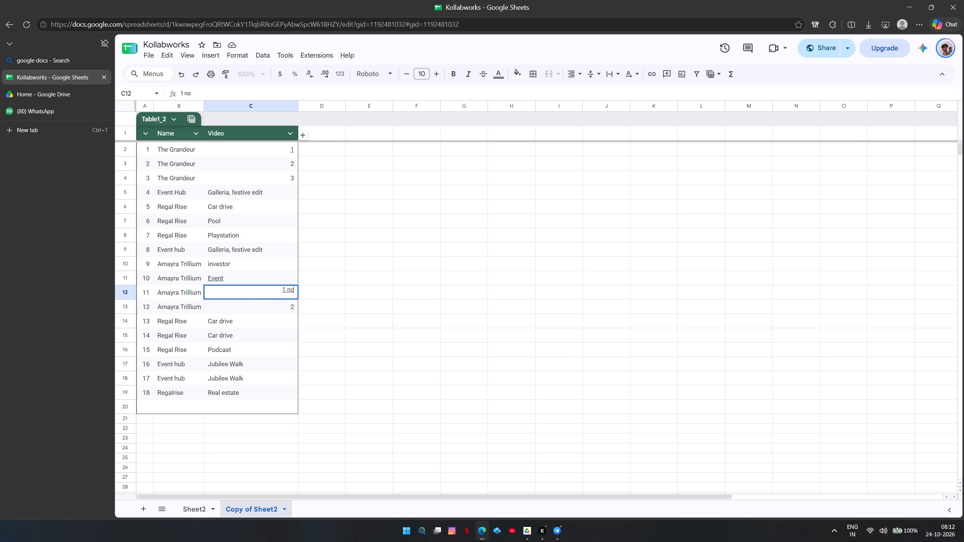
key("BackSpace")
key("BackSpace")
key("Left")
key("Left")
key("Right")
key("Right")
key("BackSpace")
key("Left")
key("shift+n")
type("ormal")
key("space")
left_click(287, 308)
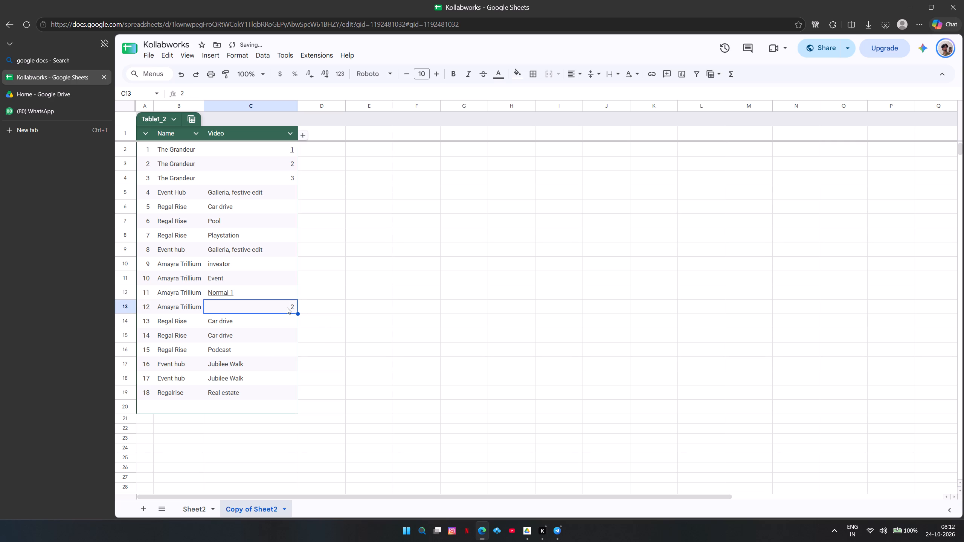
double_click(287, 308)
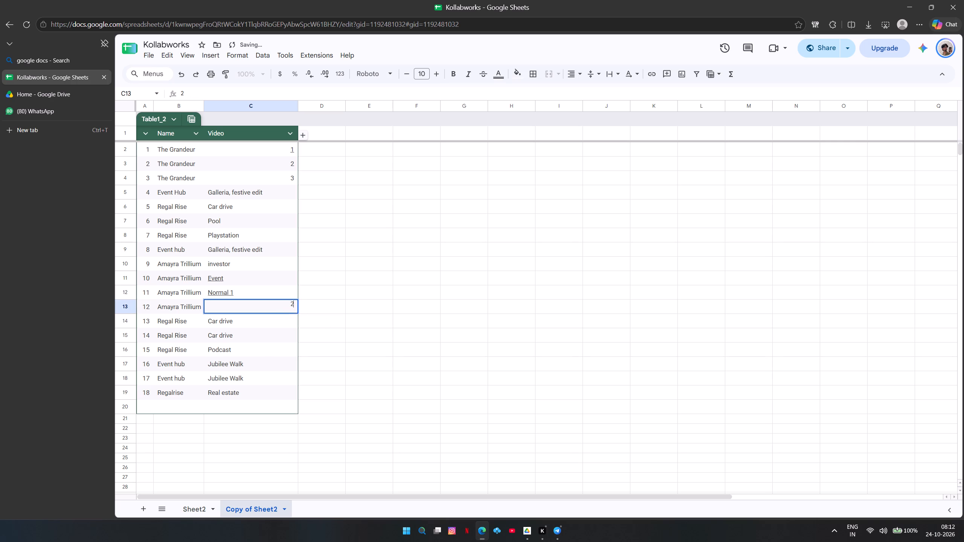
left_click(285, 303)
type("Nor")
type("mal")
key("space")
left_click(280, 175)
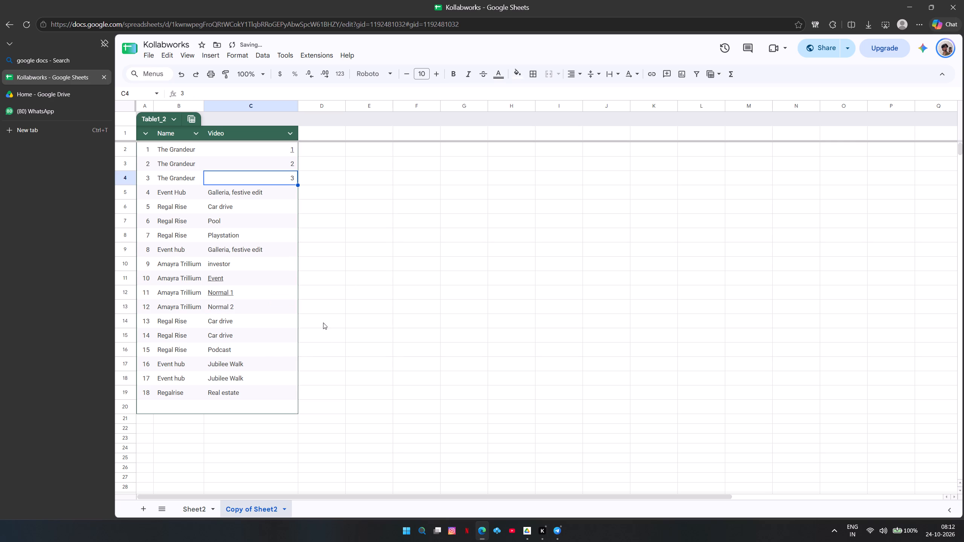
Select the empty number cell in the row below entry 18.
left_click(252, 408)
left_click(140, 412)
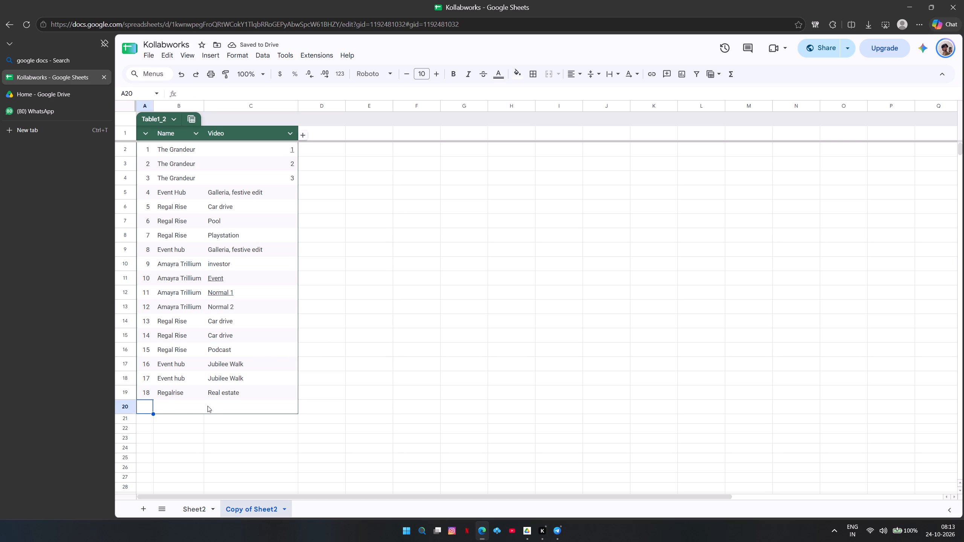
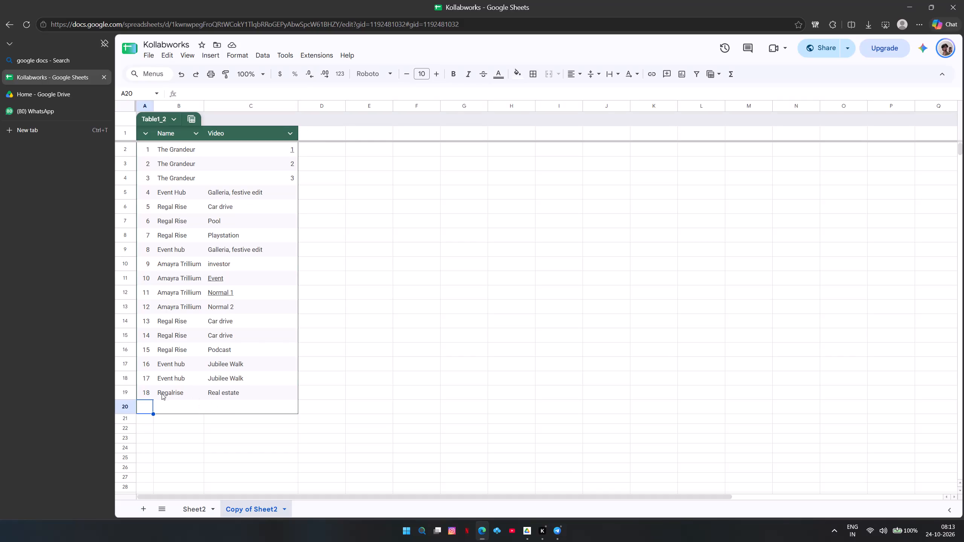
left_click(178, 309)
right_click(178, 309)
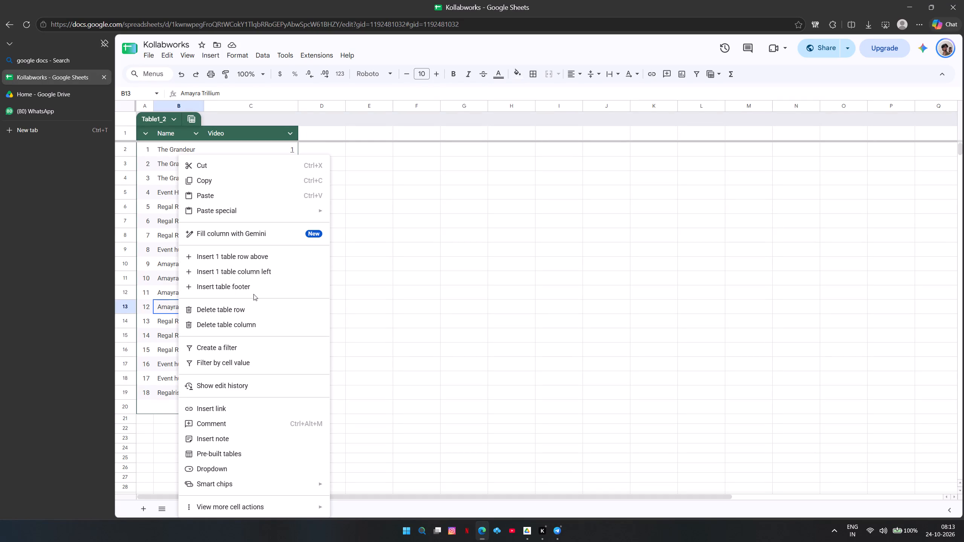
left_click(247, 178)
left_click(180, 405)
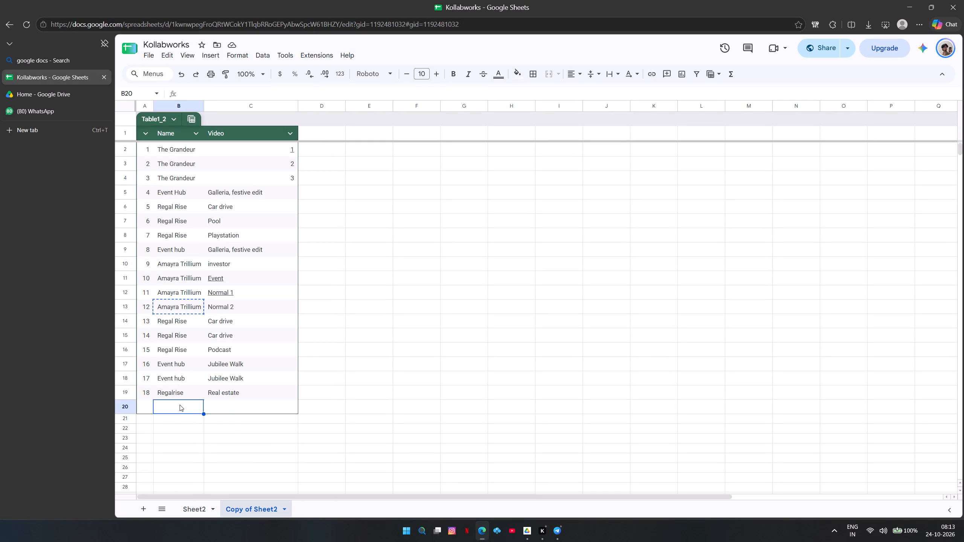
key("ctrl+v")
left_click(146, 402)
type("19")
Enter Image Animation as the video of entry 19.
left_click(222, 403)
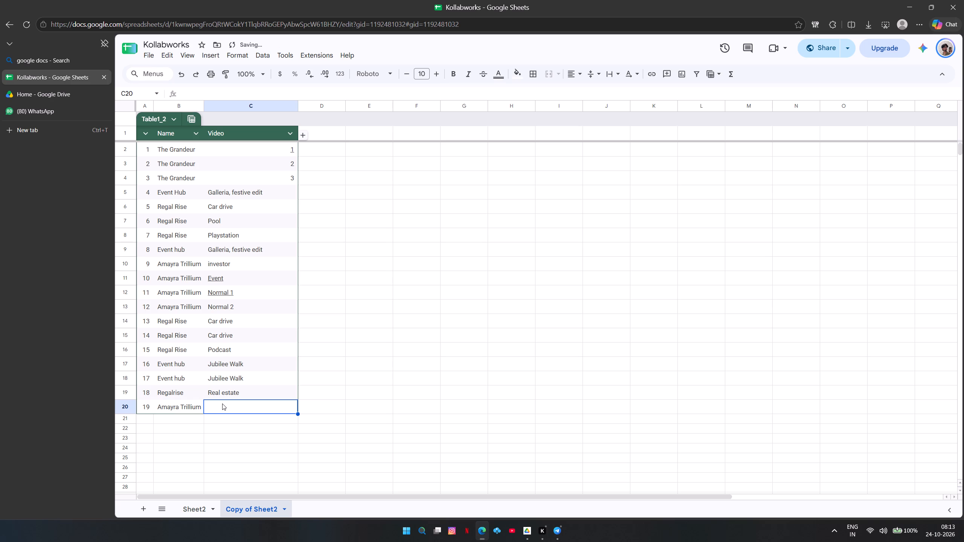
key("shift+a")
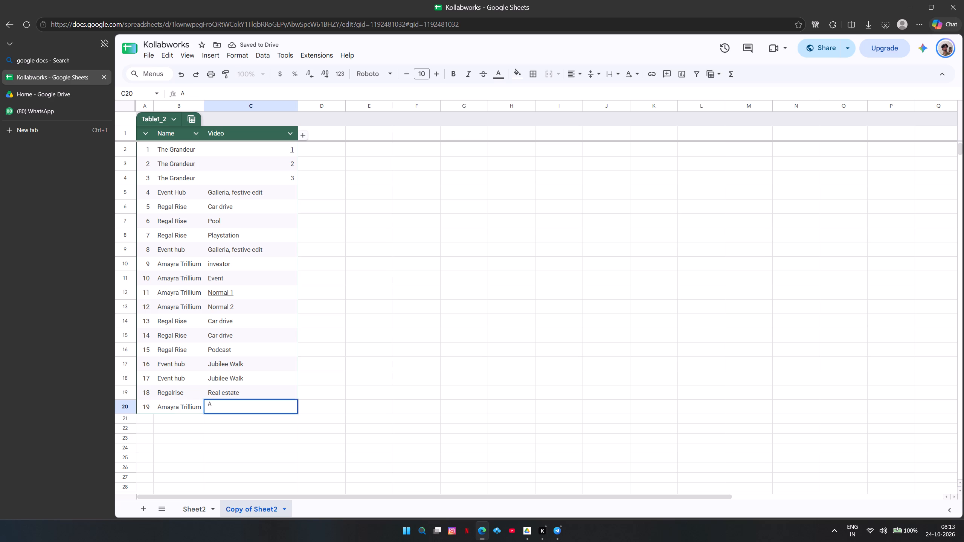
key("BackSpace")
key("shift+i")
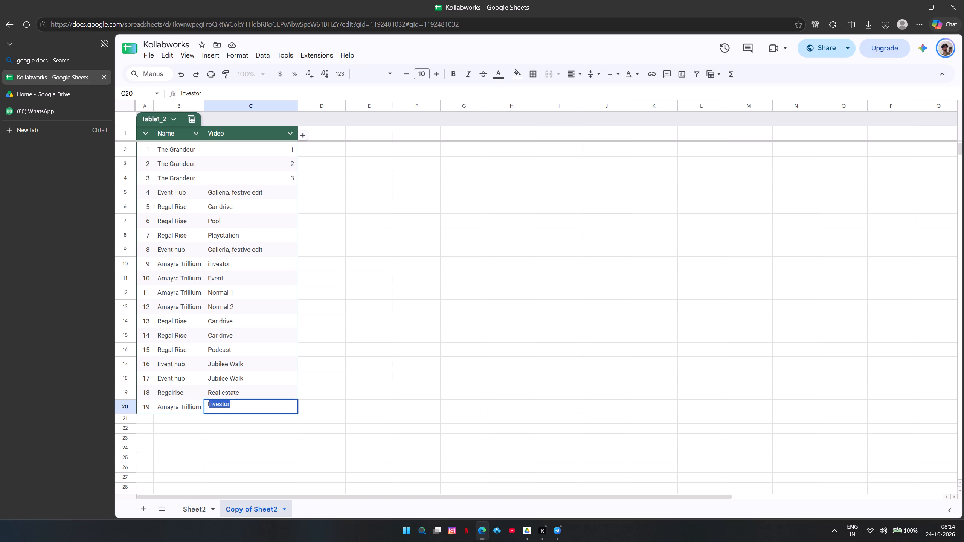
type("mage Ani")
type("mation")
left_click(184, 414)
left_click(192, 421)
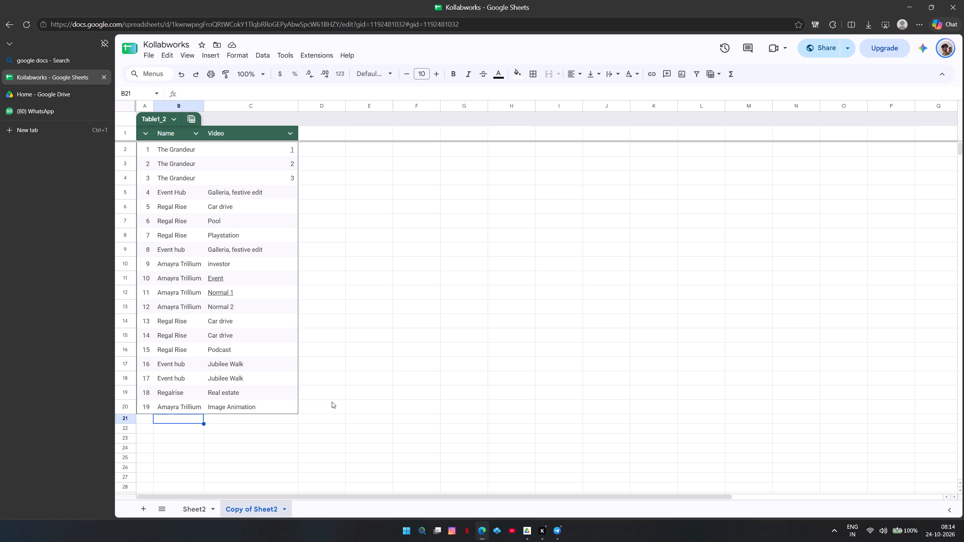
Add an empty table row below entry 19.
left_click(143, 409)
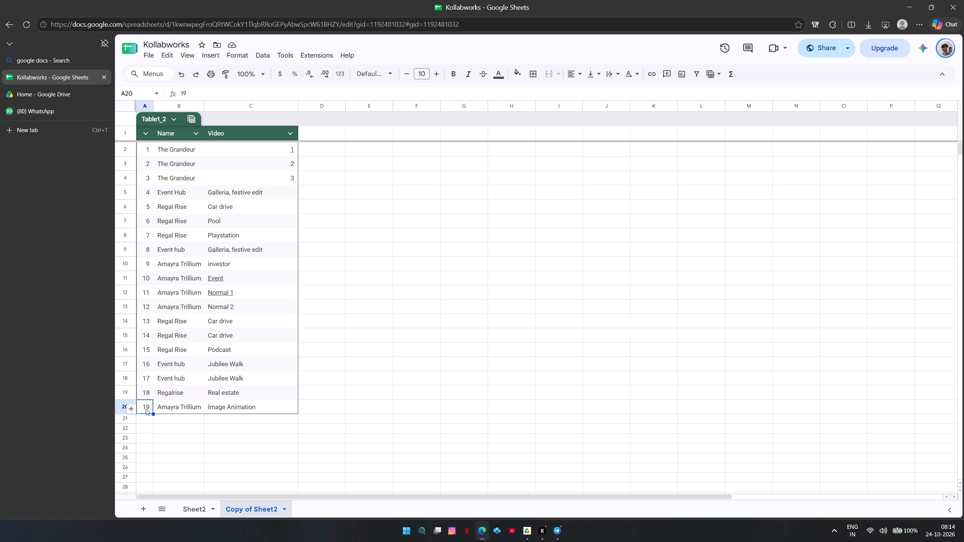
left_click(133, 408)
left_click(145, 420)
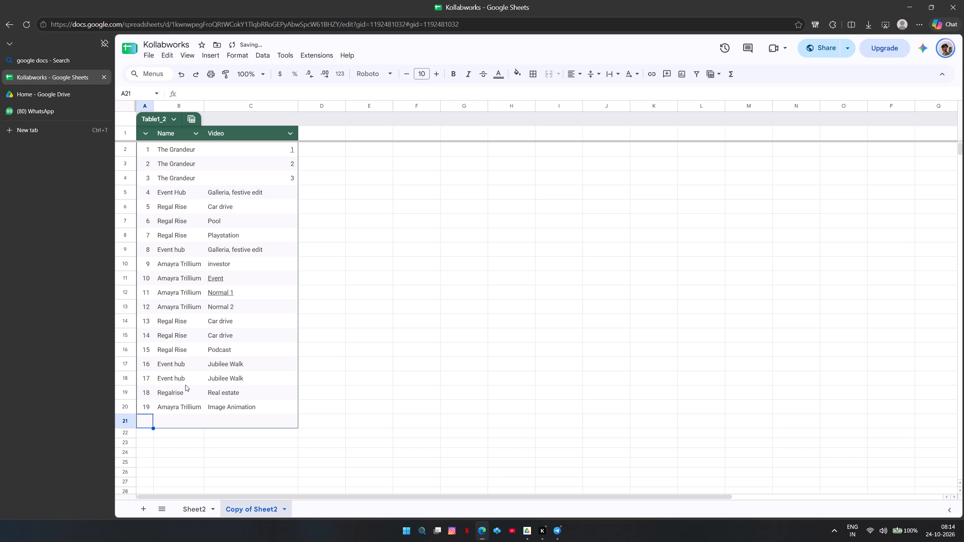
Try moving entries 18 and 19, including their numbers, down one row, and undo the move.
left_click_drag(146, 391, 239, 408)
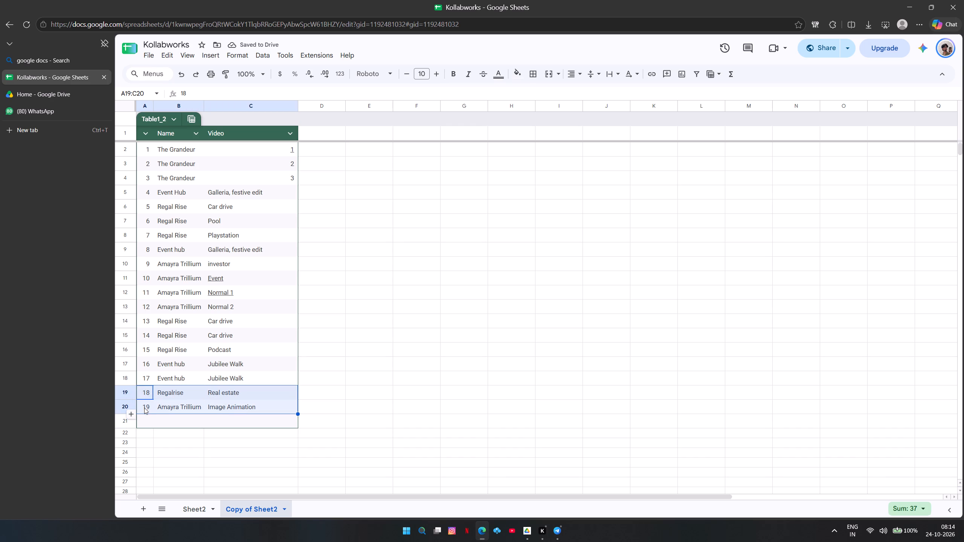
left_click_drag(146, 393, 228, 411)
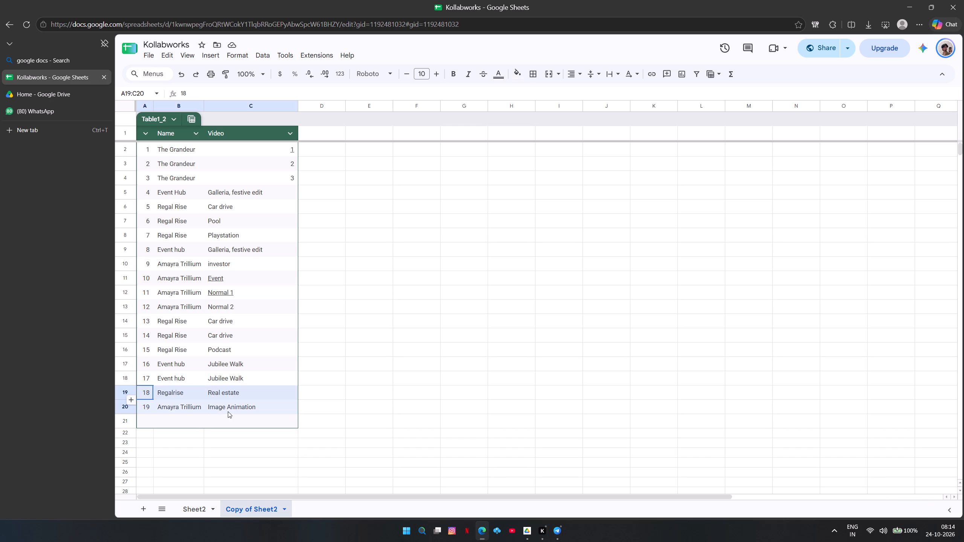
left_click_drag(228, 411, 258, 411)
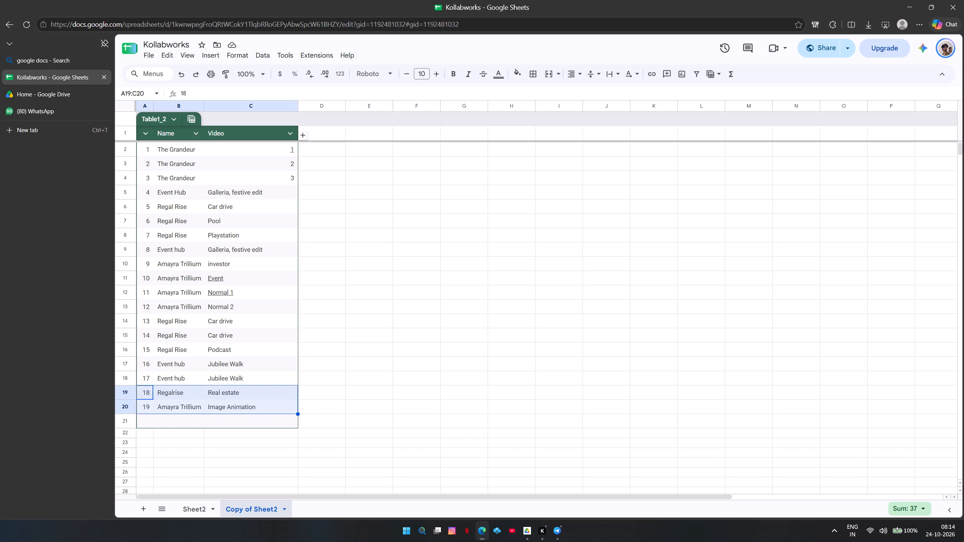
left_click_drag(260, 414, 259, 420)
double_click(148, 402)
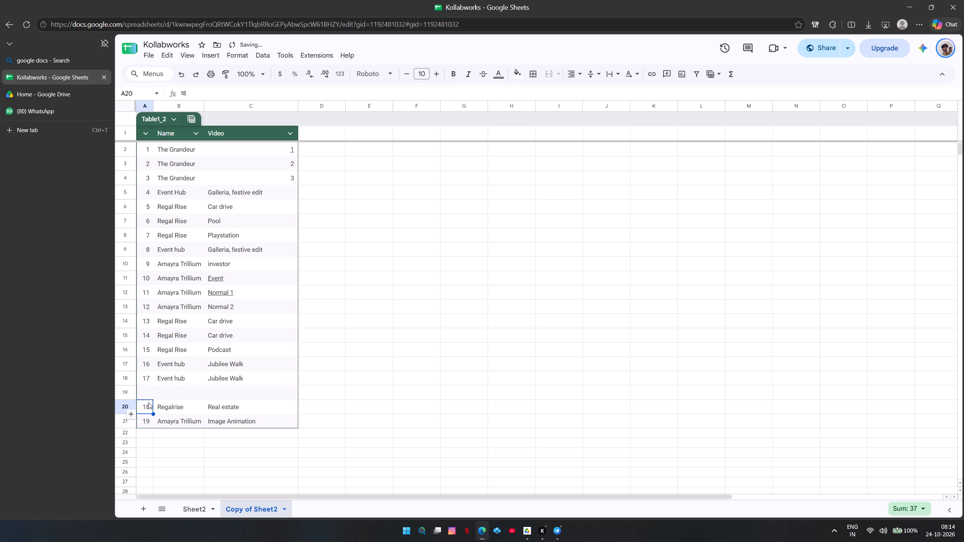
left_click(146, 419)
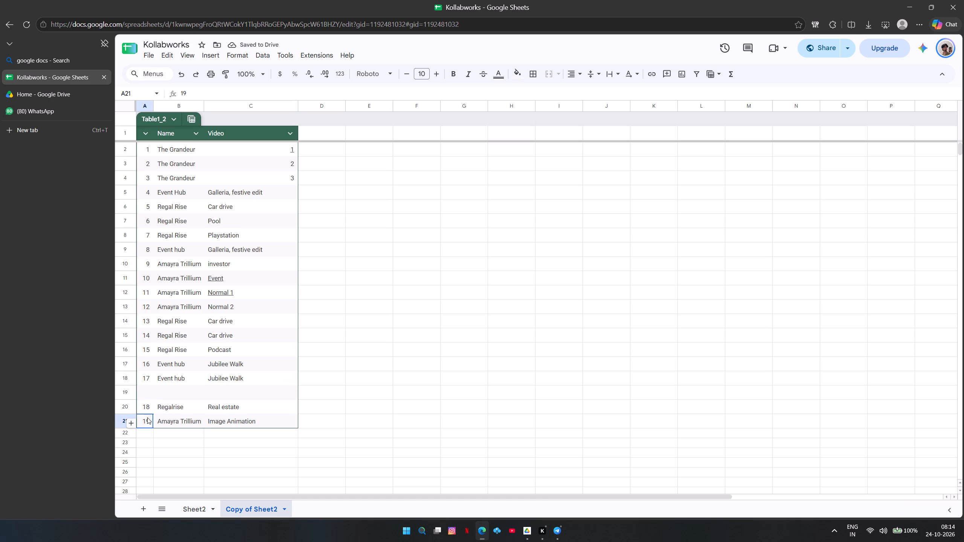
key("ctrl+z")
Move only the names and videos of entries 18 and 19 down one row, leaving the number column in place.
left_click_drag(176, 394, 235, 404)
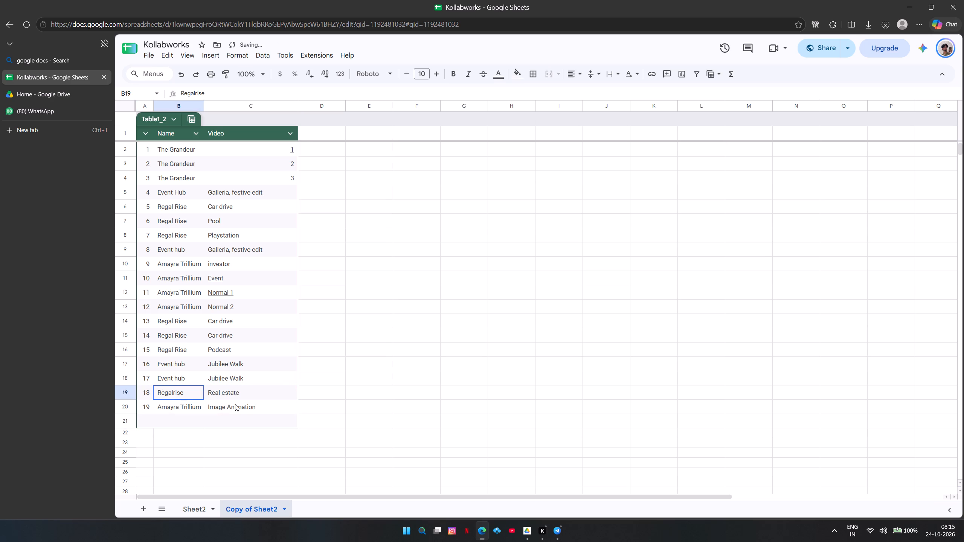
left_click_drag(235, 404, 241, 406)
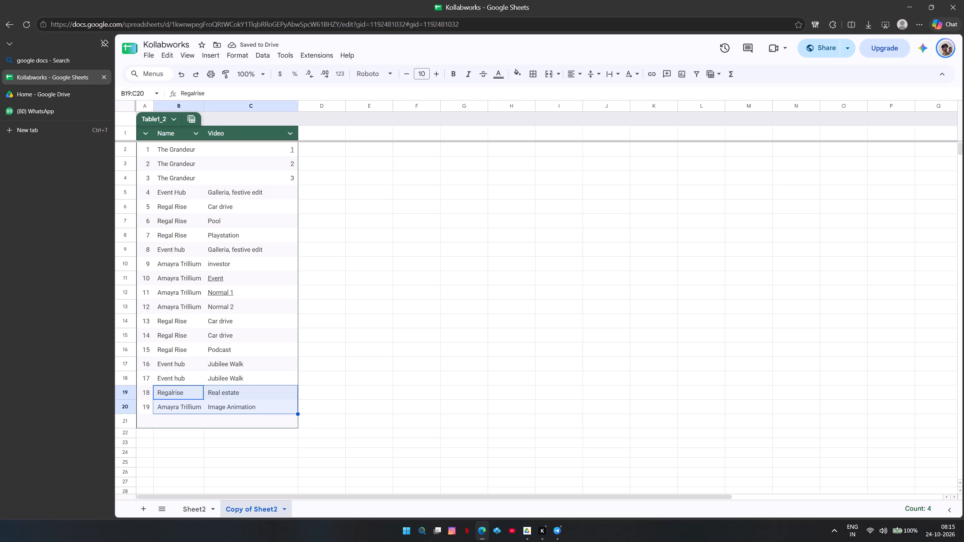
left_click_drag(199, 414, 198, 422)
Fill in the emptied entry 18 with the name Event hub, copied down from entry 17, and AI as its video.
left_click(176, 378)
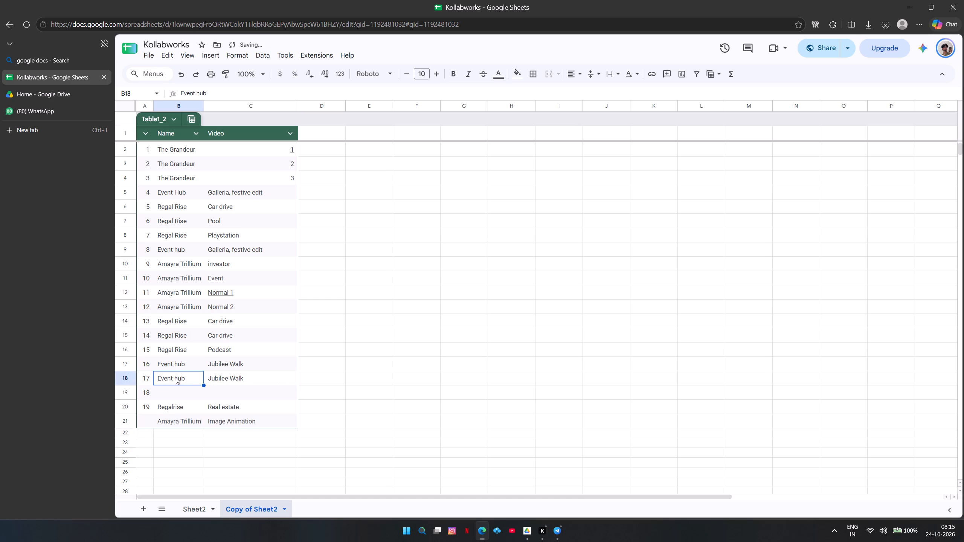
left_click_drag(203, 385, 201, 391)
left_click(218, 390)
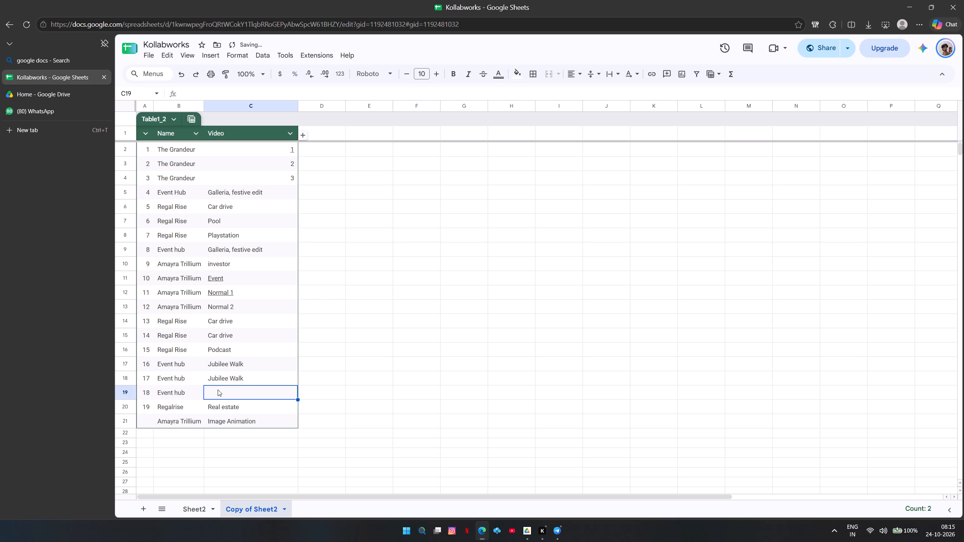
key("shift+a")
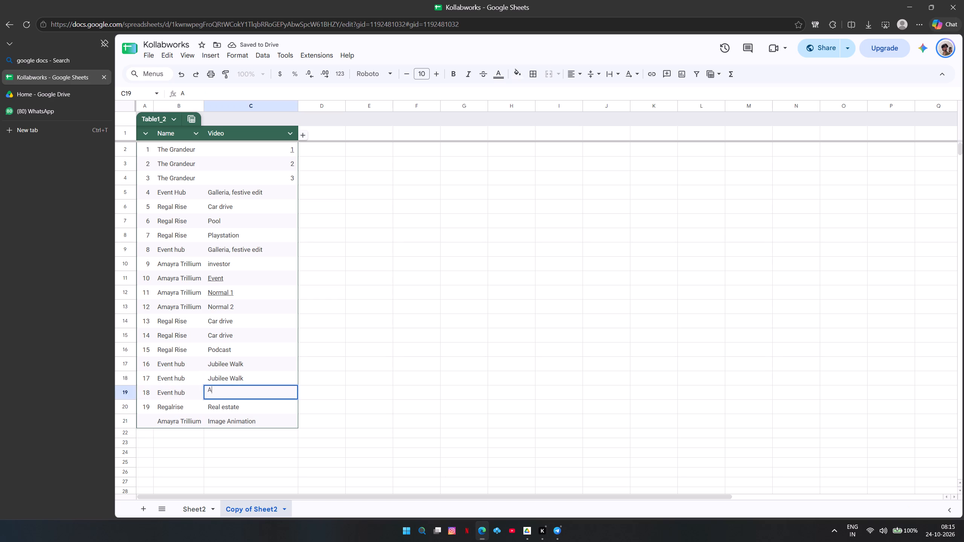
type("I")
key("space")
left_click(141, 423)
key("shift+at")
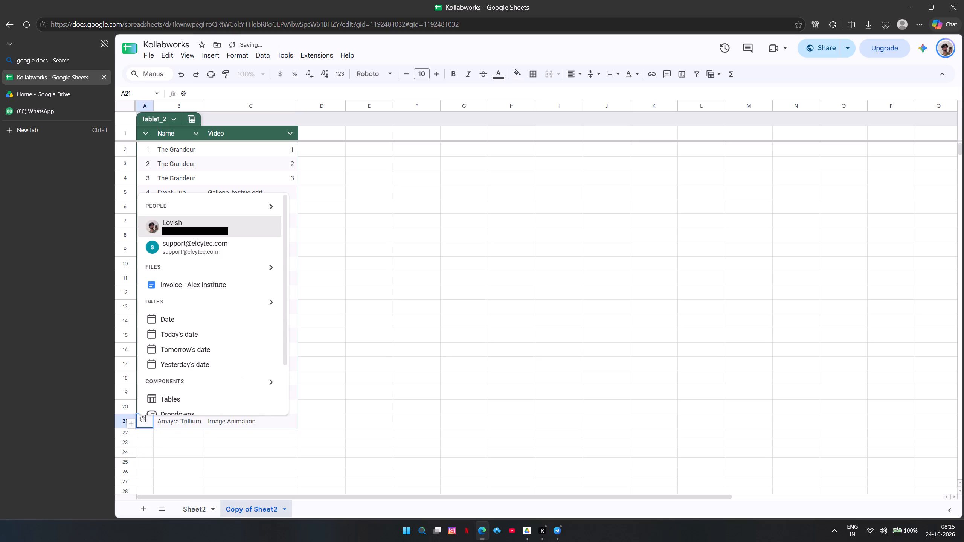
key("BackSpace")
type("20")
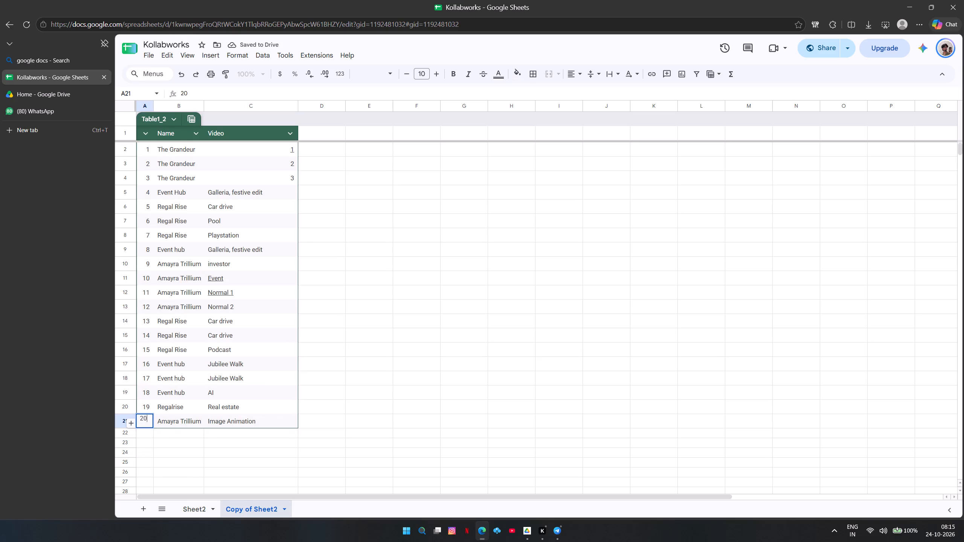
left_click(180, 464)
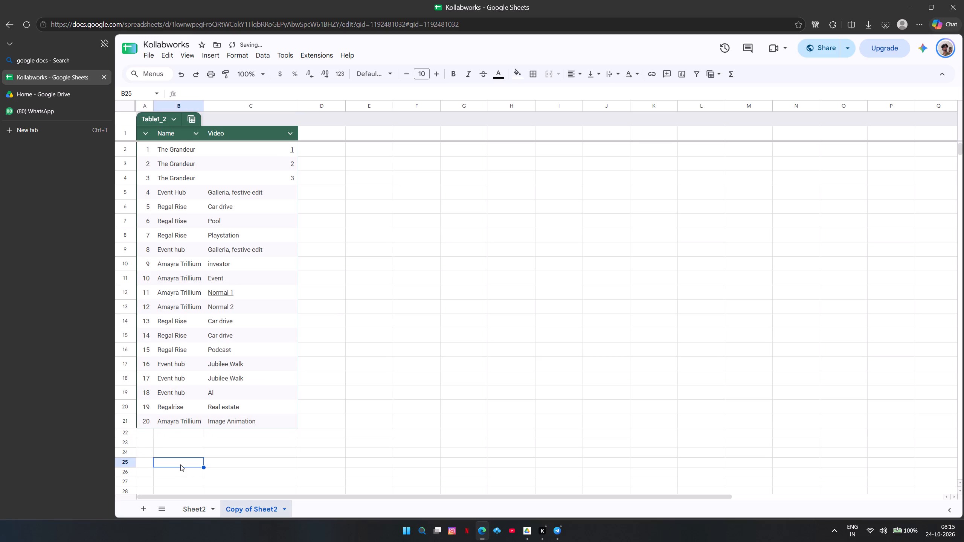